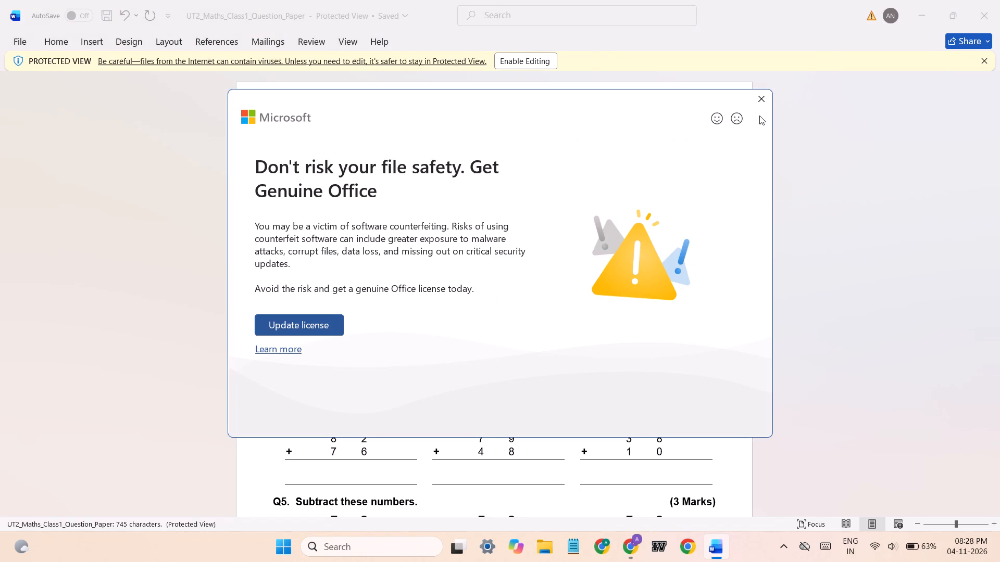
{"action": "left_click", "coordinate": [759, 105]}
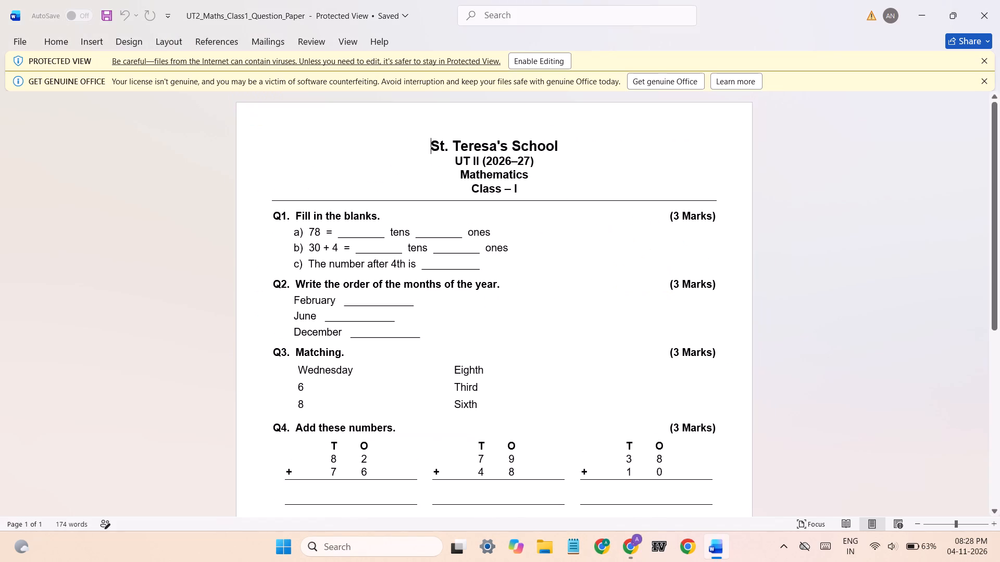
{"action": "left_click", "coordinate": [543, 68]}
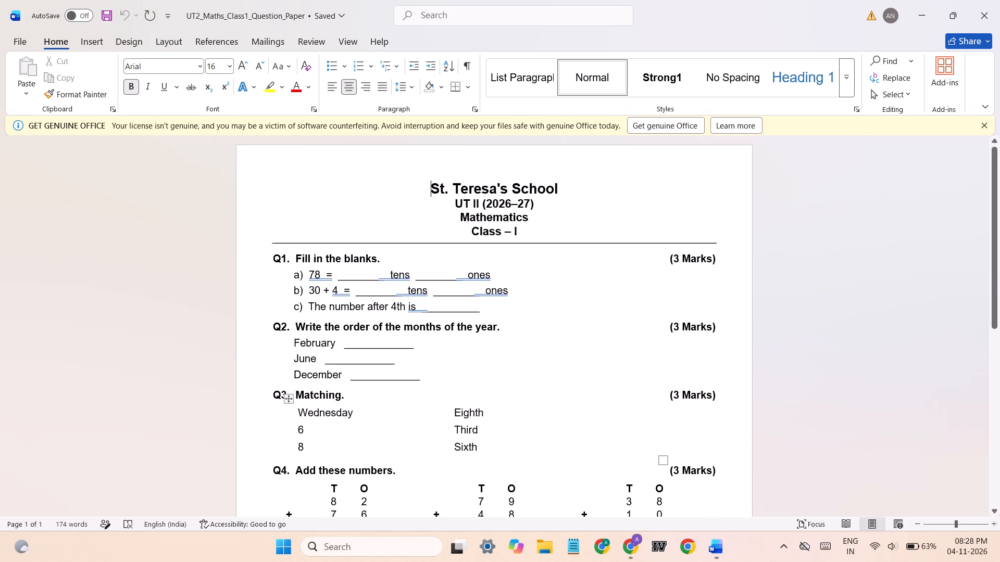
Open the recent Class-I_Maths_Question_Paper document and examine its heading block.
{"action": "left_click", "coordinate": [23, 41]}
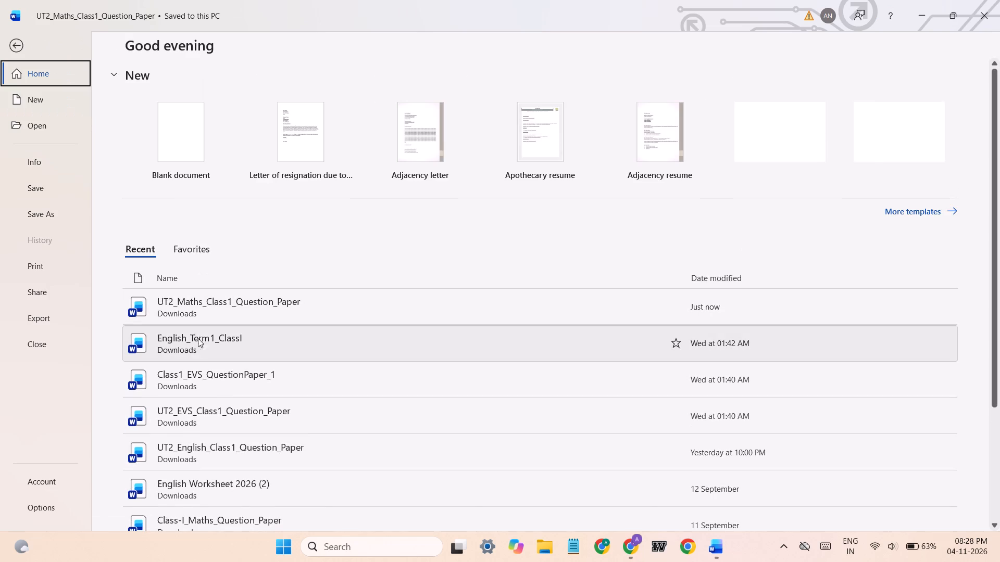
{"action": "scroll", "coordinate": [234, 392], "scroll_direction": "down", "scroll_amount": 1}
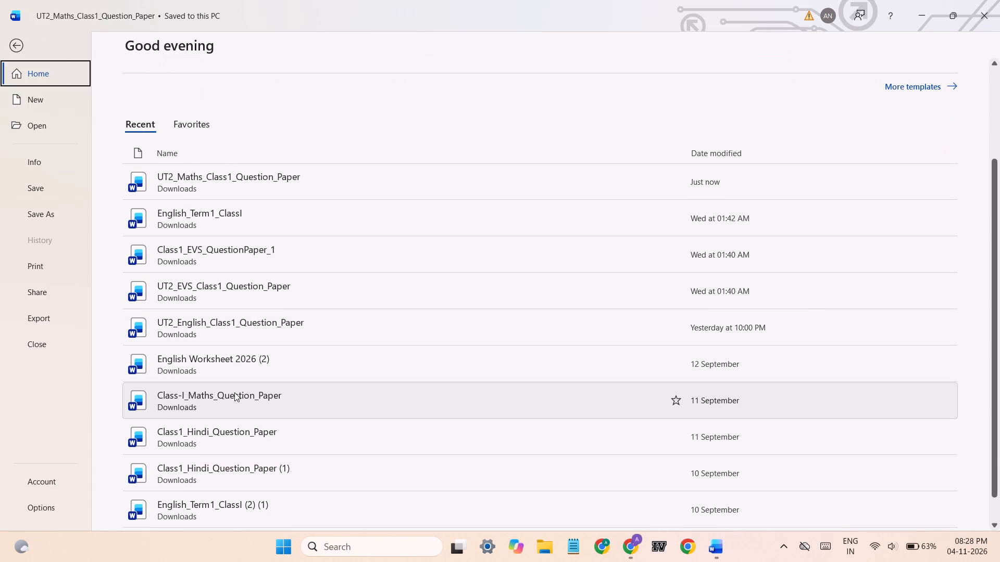
{"action": "scroll", "coordinate": [234, 392], "scroll_direction": "down", "scroll_amount": 1}
{"action": "left_click", "coordinate": [252, 403]}
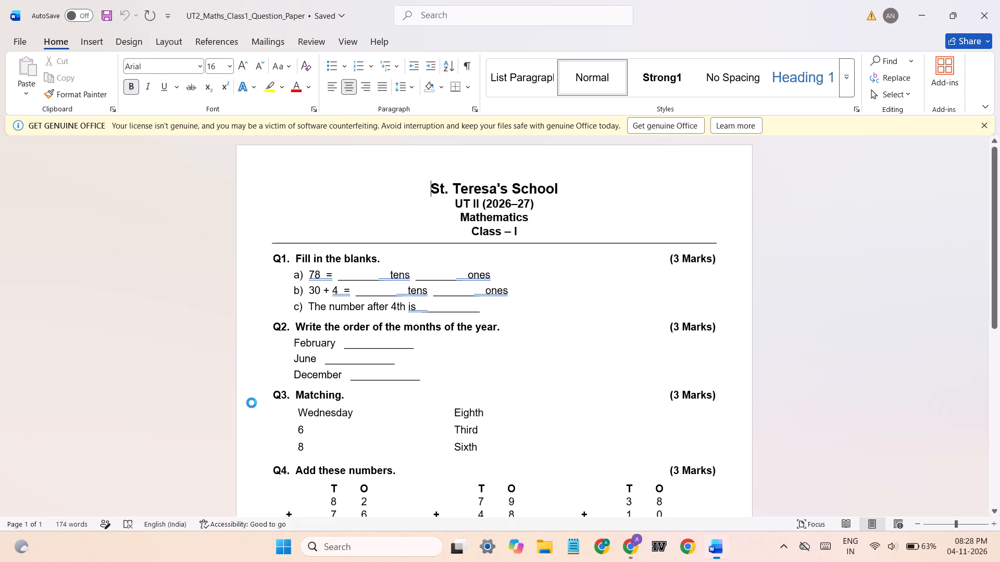
{"action": "left_click_drag", "start_coordinate": [423, 185], "coordinate": [803, 279]}
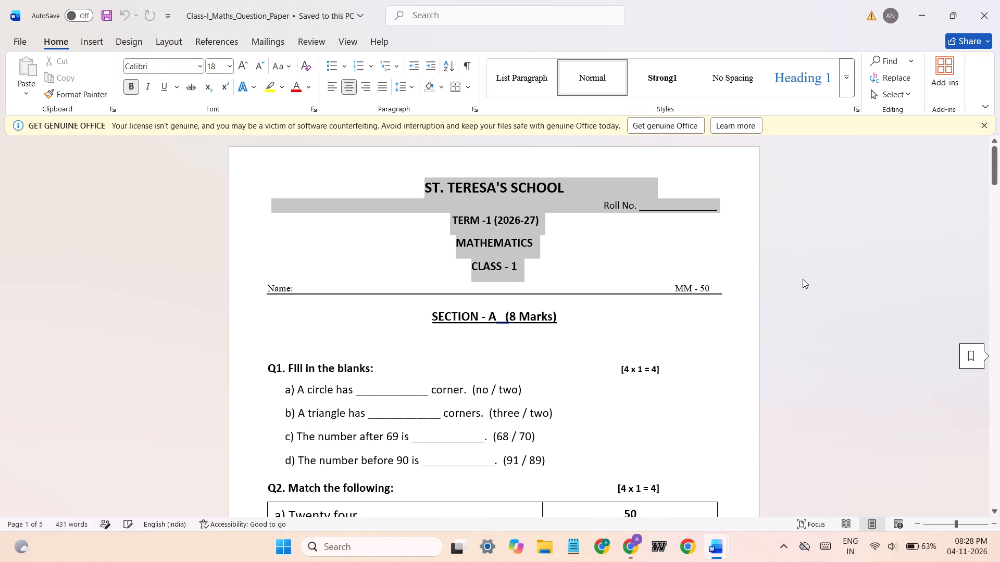
{"action": "left_click_drag", "start_coordinate": [803, 279], "coordinate": [828, 279]}
{"action": "left_click", "coordinate": [828, 279]}
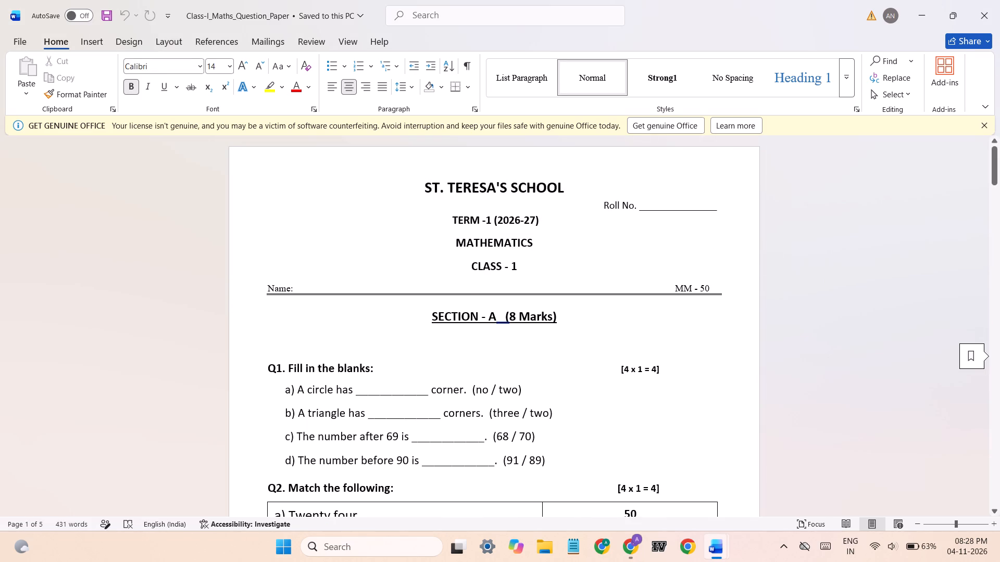
Open UT2_English_Class1_Question_Paper and copy its heading block, from the school name through the MM.: 20 line.
{"action": "left_click", "coordinate": [30, 37]}
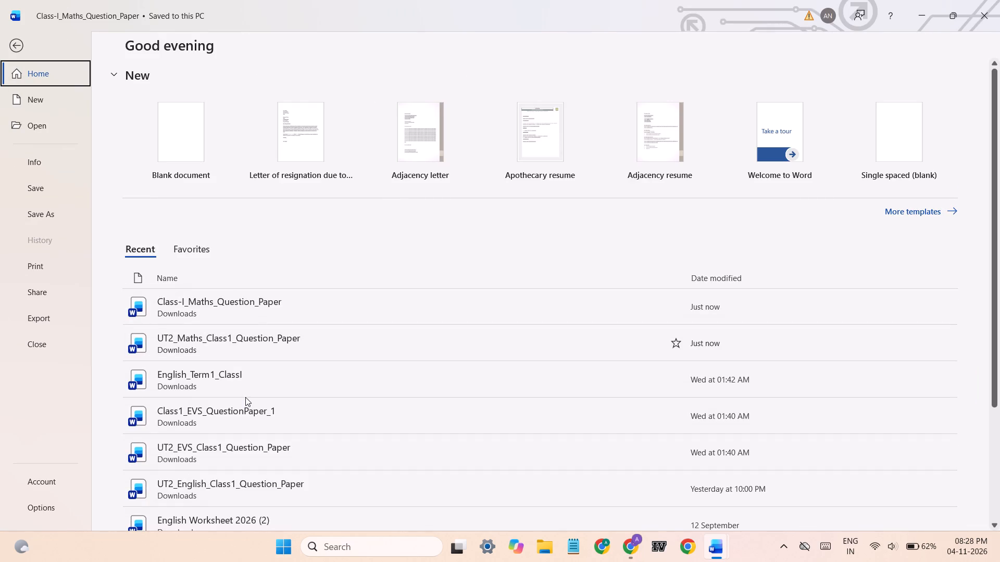
{"action": "left_click", "coordinate": [257, 478]}
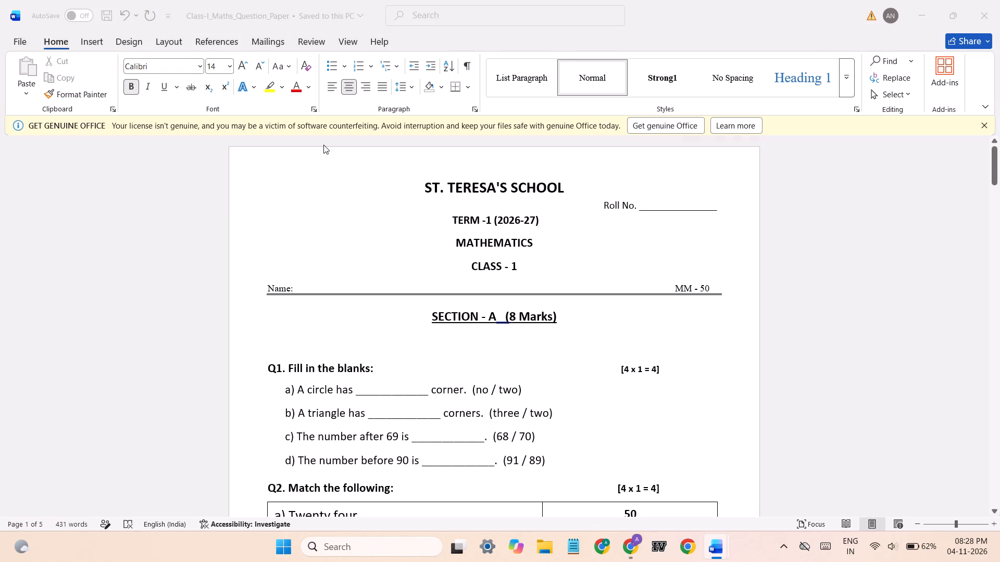
{"action": "left_click_drag", "start_coordinate": [429, 182], "coordinate": [435, 182]}
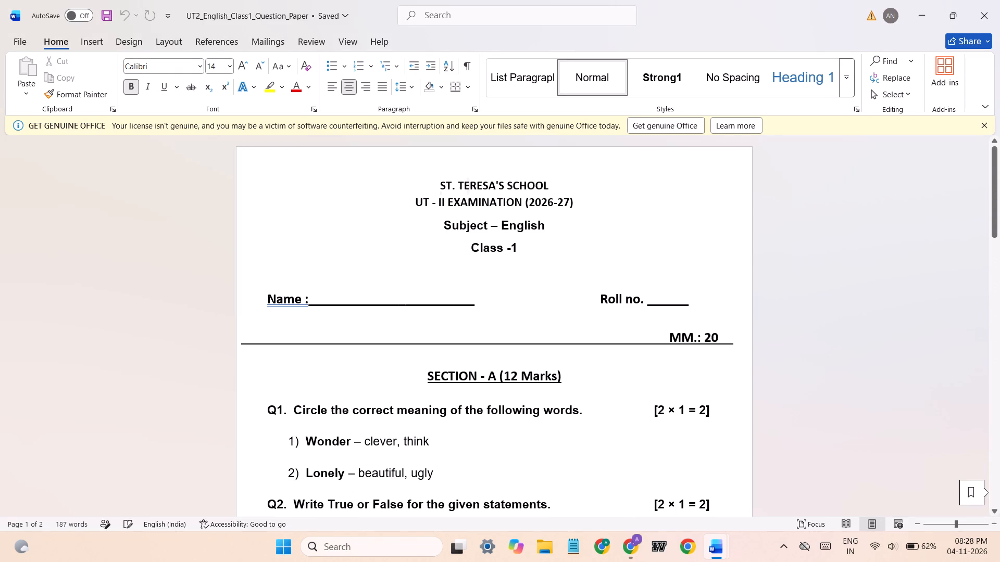
{"action": "left_click_drag", "start_coordinate": [435, 182], "coordinate": [811, 338]}
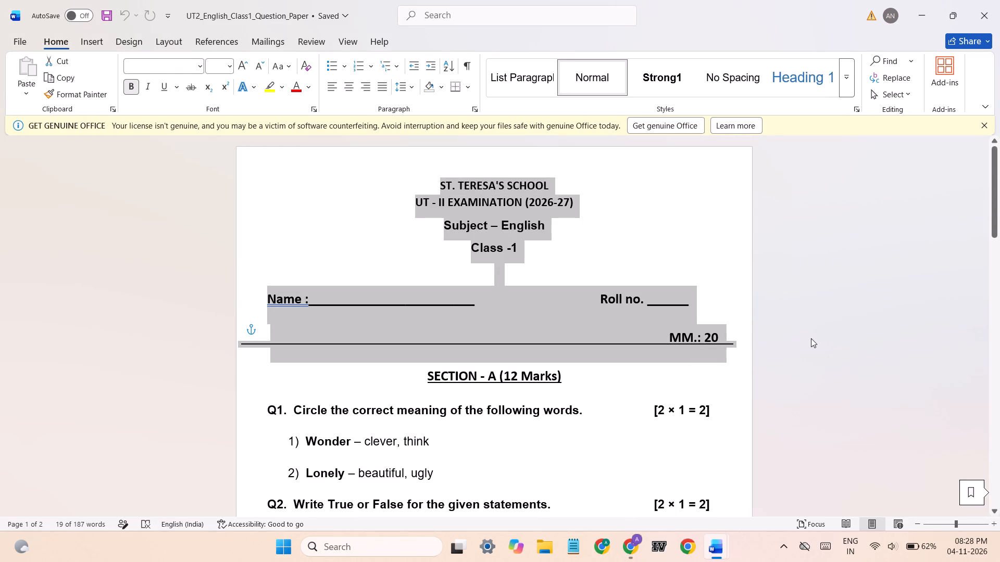
{"action": "key", "text": "ctrl+c"}
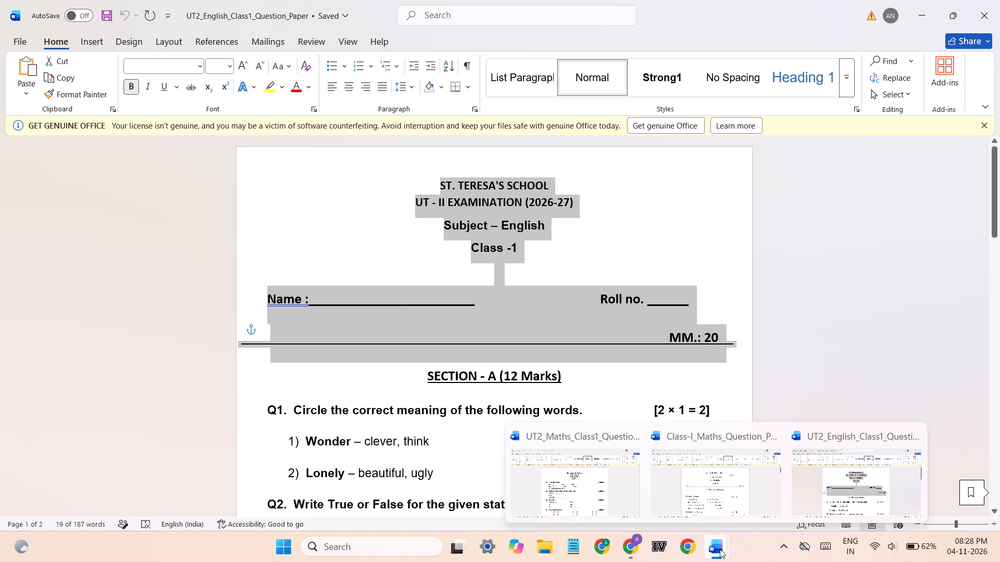
Replace the four-line heading in UT2_Maths_Class1_Question_Paper with the copied English paper heading.
{"action": "left_click", "coordinate": [722, 488]}
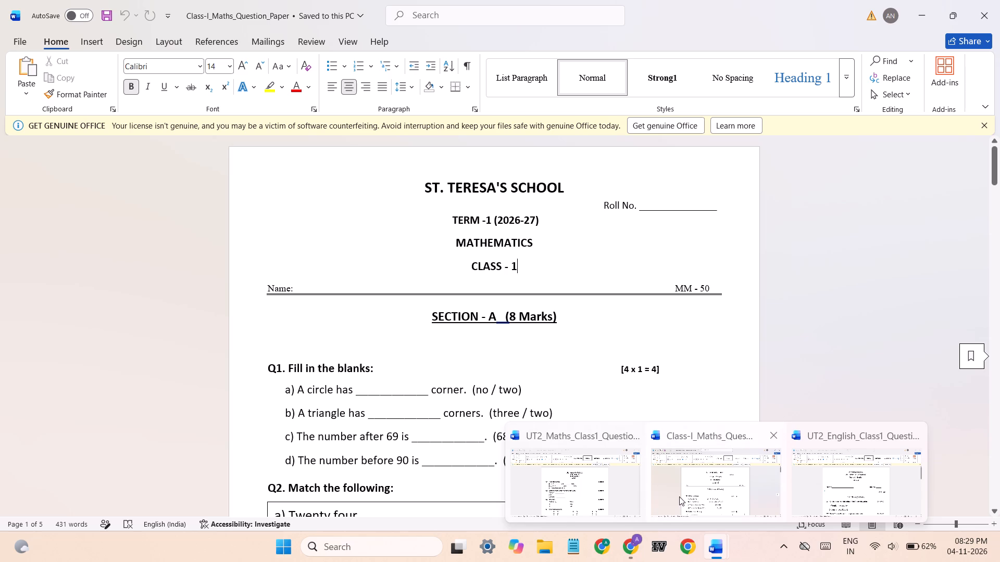
{"action": "left_click", "coordinate": [636, 498]}
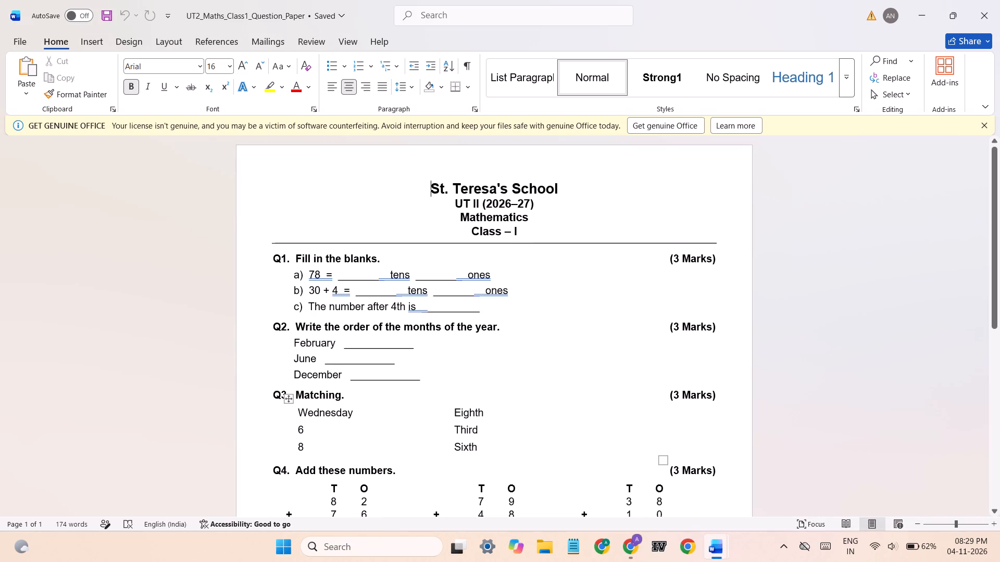
{"action": "left_click_drag", "start_coordinate": [429, 188], "coordinate": [785, 244]}
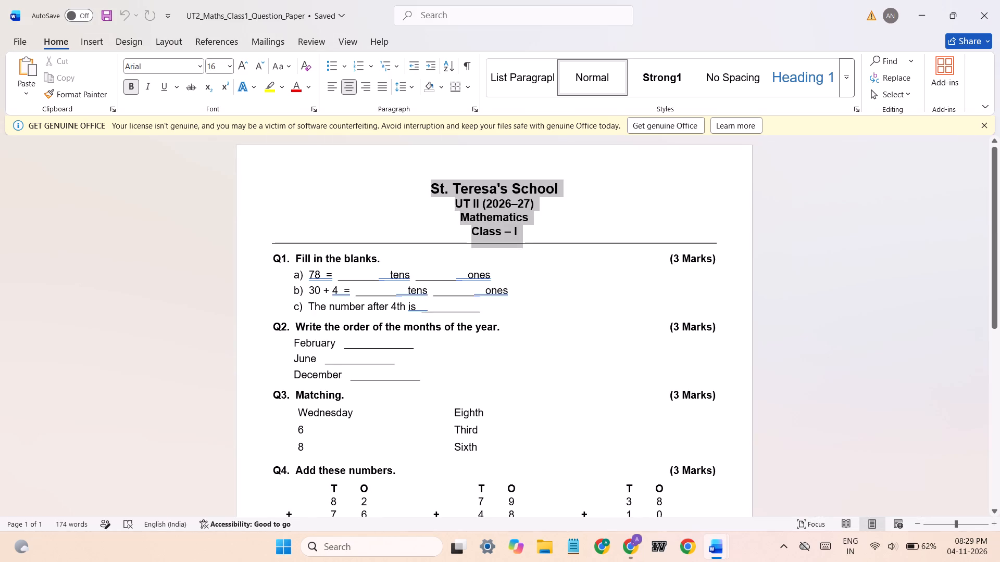
{"action": "left_click_drag", "start_coordinate": [785, 244], "coordinate": [788, 244]}
{"action": "key", "text": "ctrl+v"}
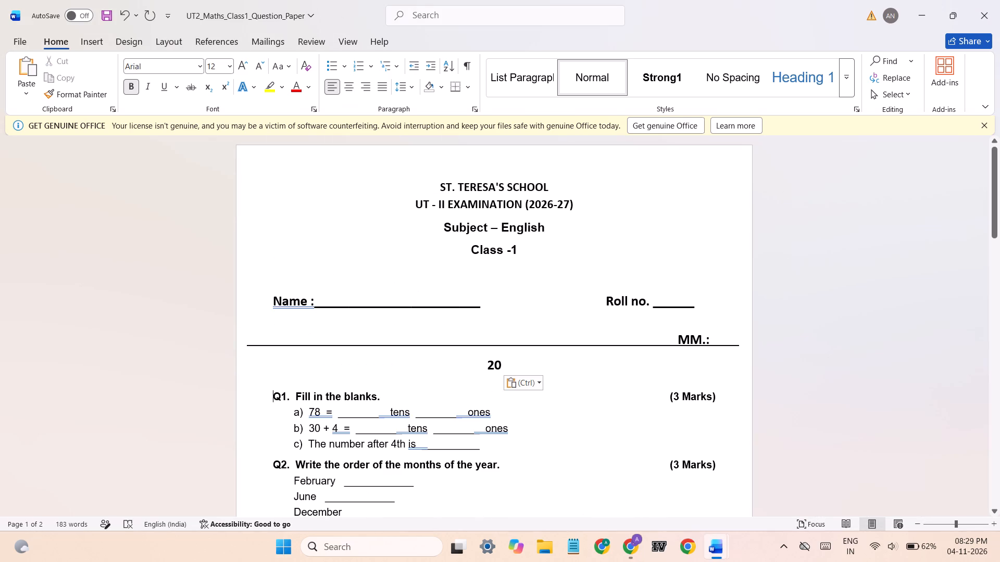
Delete extra spacing before "MM.: 20" in the pasted heading so the marks fit on one line.
{"action": "scroll", "coordinate": [788, 244], "scroll_direction": "down", "scroll_amount": 1}
{"action": "left_click", "coordinate": [678, 228]}
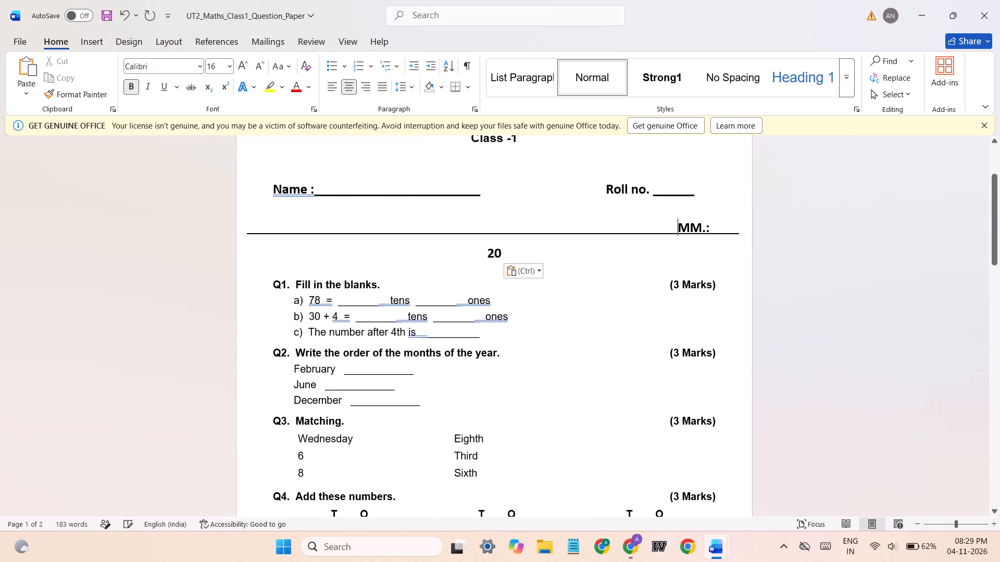
{"action": "key", "text": "BackSpace"}
{"action": "key", "text": "BackSpace"}
{"action": "key", "text": "BackSpace"}
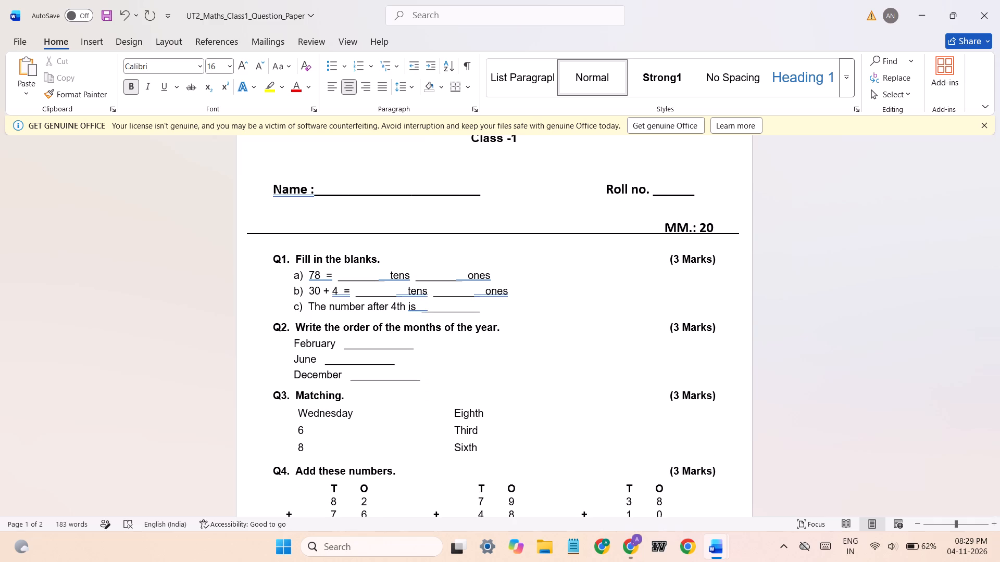
{"action": "key", "text": "BackSpace"}
Change the subject in the heading from English to Mathematics.
{"action": "scroll", "coordinate": [678, 228], "scroll_direction": "up", "scroll_amount": 1}
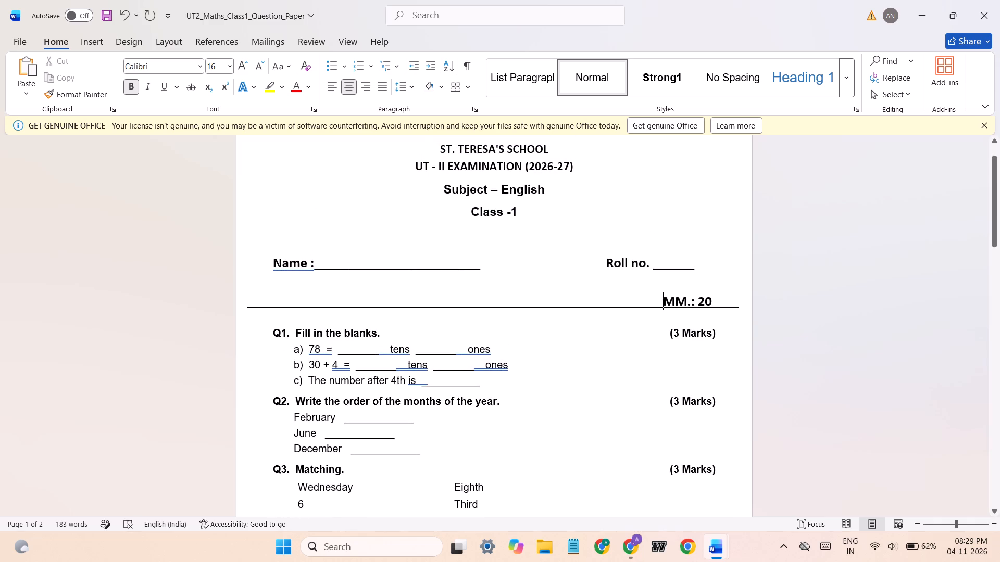
{"action": "left_click", "coordinate": [488, 273]}
{"action": "scroll", "coordinate": [488, 273], "scroll_direction": "up", "scroll_amount": 1}
{"action": "left_click", "coordinate": [546, 232]}
{"action": "key", "text": "BackSpace"}
{"action": "key", "text": "BackSpace"}
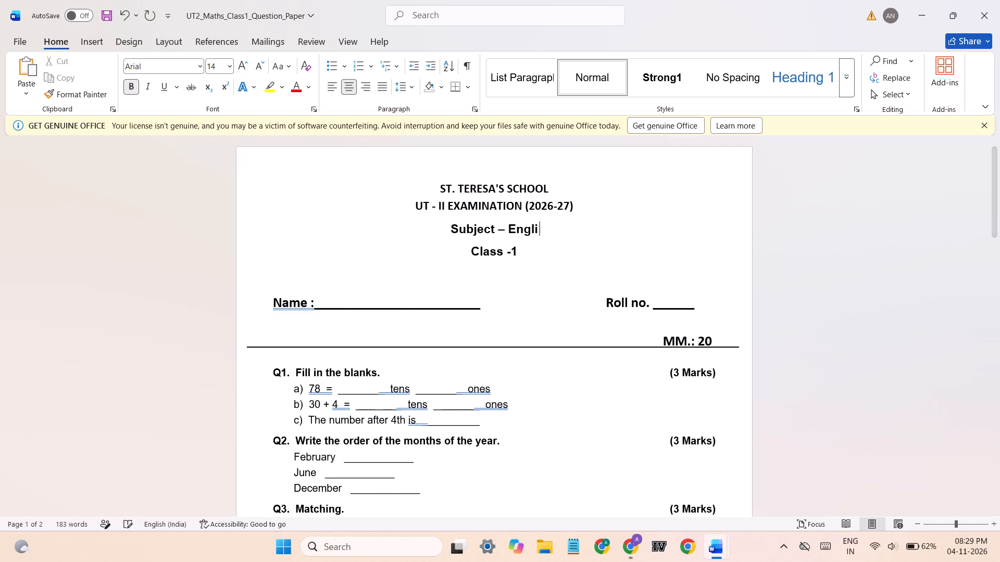
{"action": "key", "text": "BackSpace"}
{"action": "key", "text": "BackSpace"}
{"action": "key", "text": "BackSpace"}
{"action": "key", "text": "BackSpace"}
{"action": "key", "text": "BackSpace"}
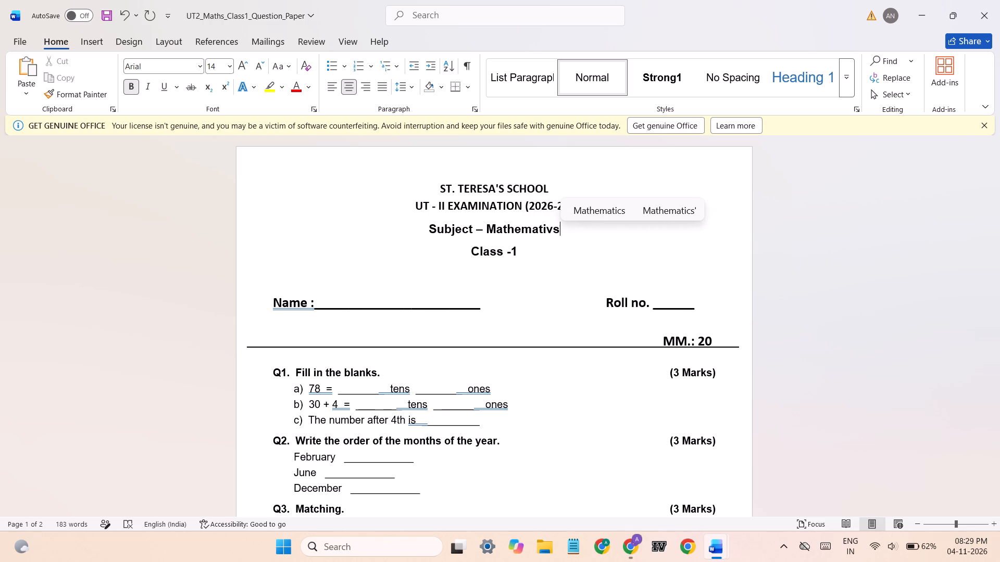
{"action": "key", "text": "Up"}
{"action": "key", "text": "Return"}
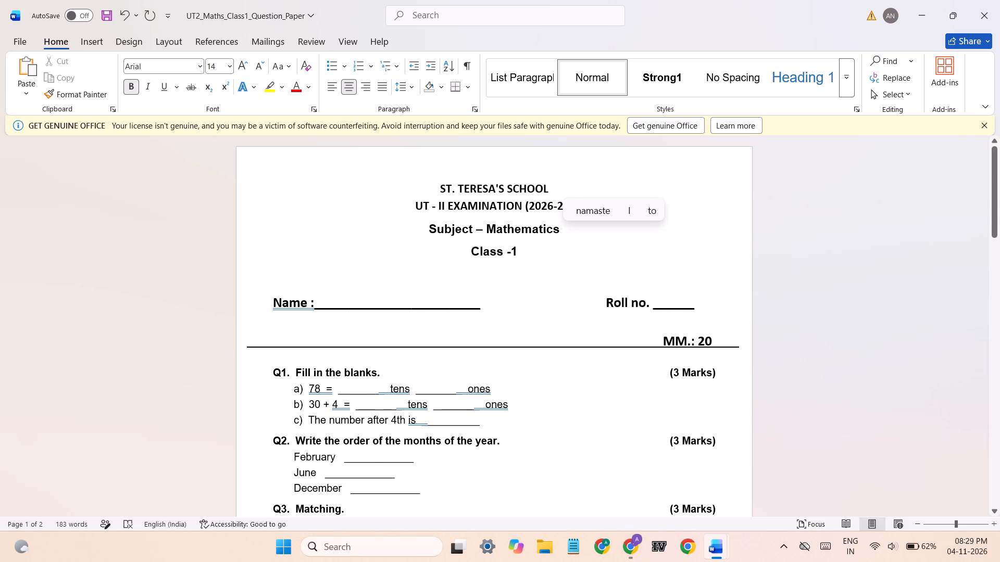
Increase the font size of all the question content, Q1 through Q7, by one increment.
{"action": "left_click", "coordinate": [430, 417]}
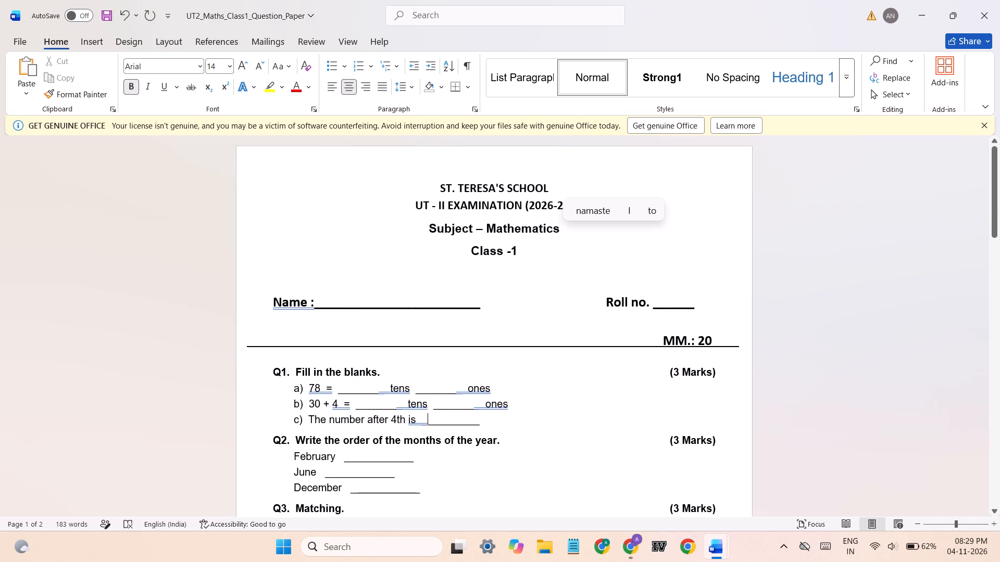
{"action": "scroll", "coordinate": [430, 417], "scroll_direction": "right", "scroll_amount": 1}
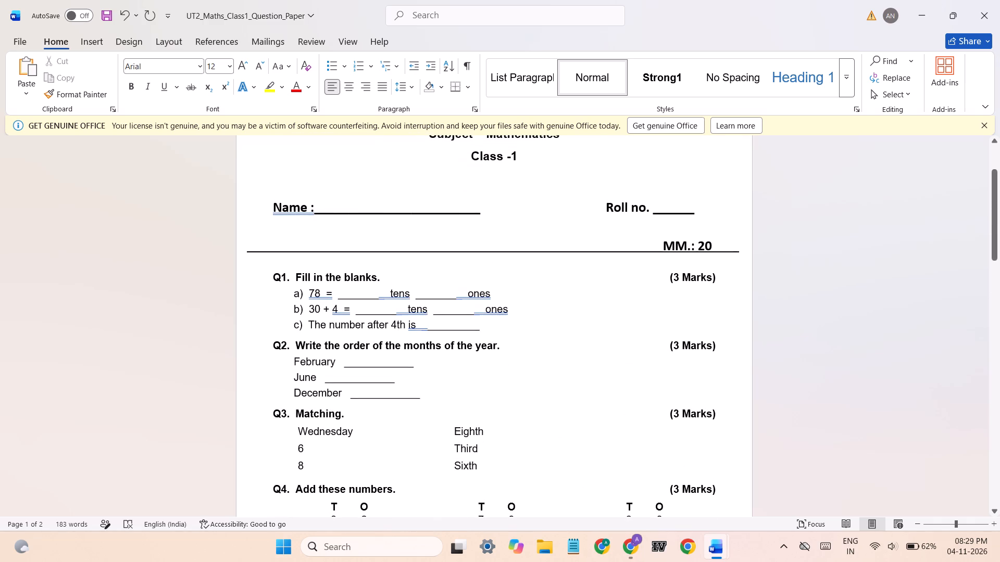
{"action": "left_click_drag", "start_coordinate": [272, 281], "coordinate": [545, 67]}
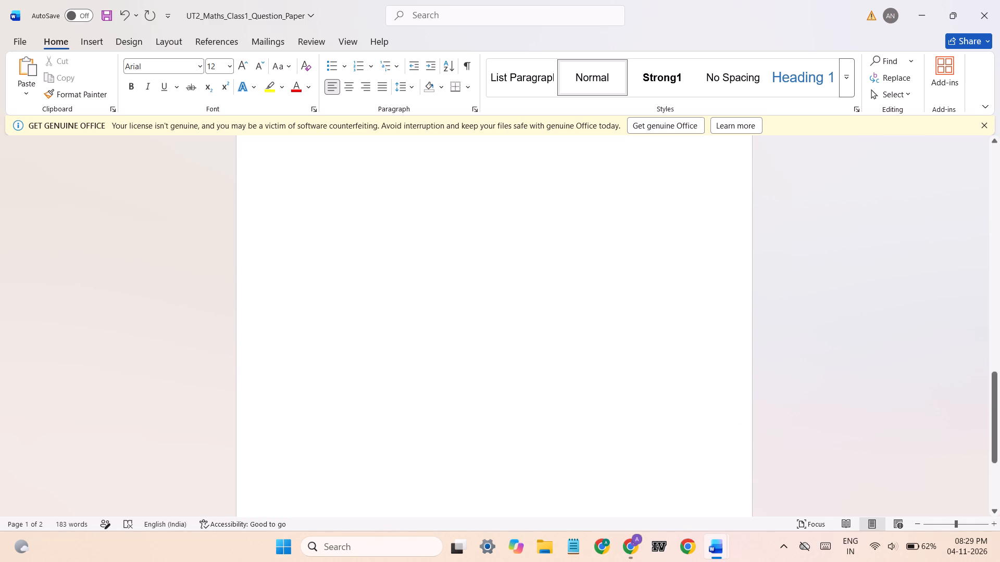
{"action": "left_click_drag", "start_coordinate": [545, 67], "coordinate": [586, 464]}
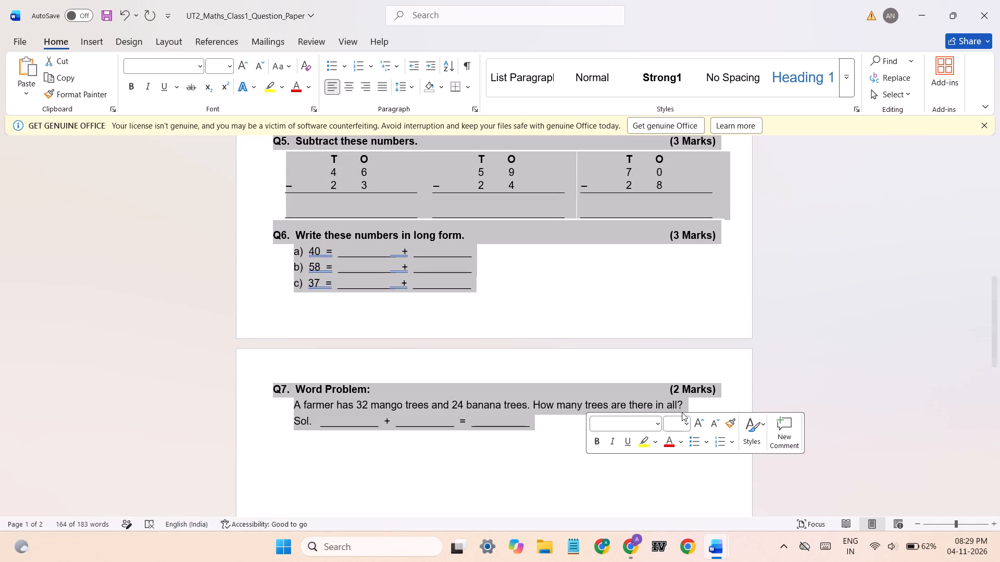
{"action": "left_click", "coordinate": [698, 424]}
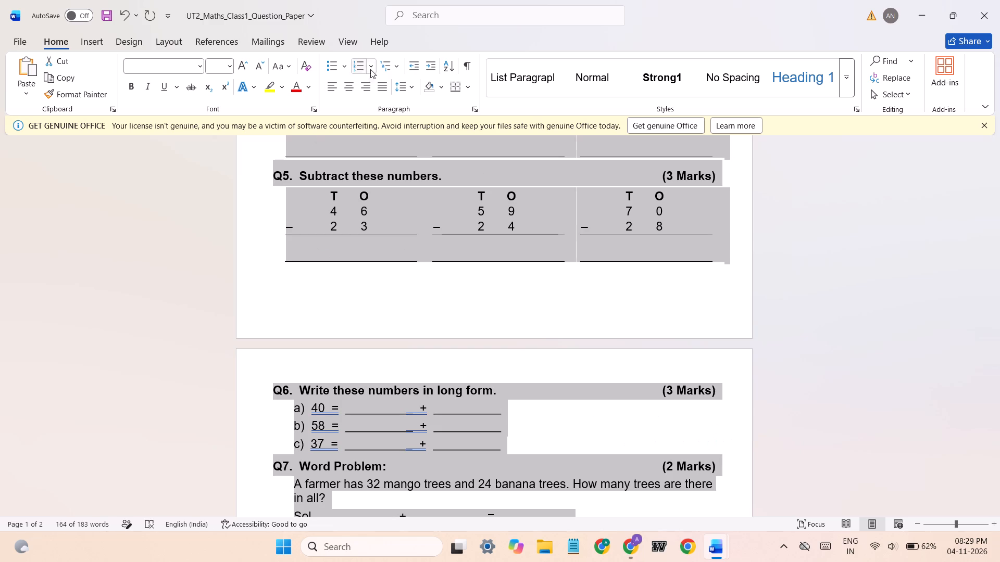
Set the line spacing of the Q1 to Q7 content to 1.5.
{"action": "left_click", "coordinate": [408, 91]}
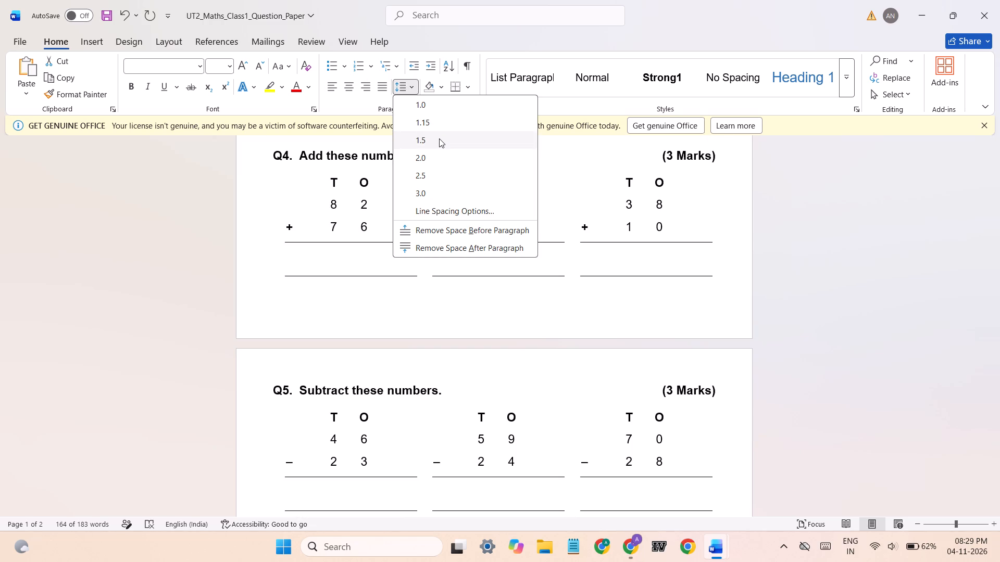
{"action": "left_click", "coordinate": [439, 138]}
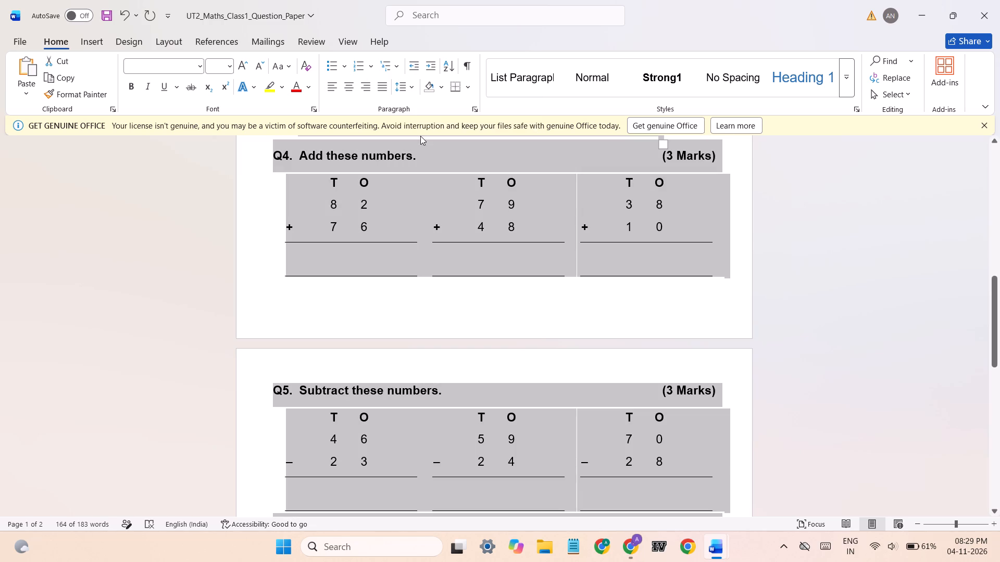
Review the reformatted UT2 Maths paper from the heading through Q7, checking its layout across both pages.
{"action": "left_click", "coordinate": [400, 248]}
{"action": "scroll", "coordinate": [400, 248], "scroll_direction": "up", "scroll_amount": 3}
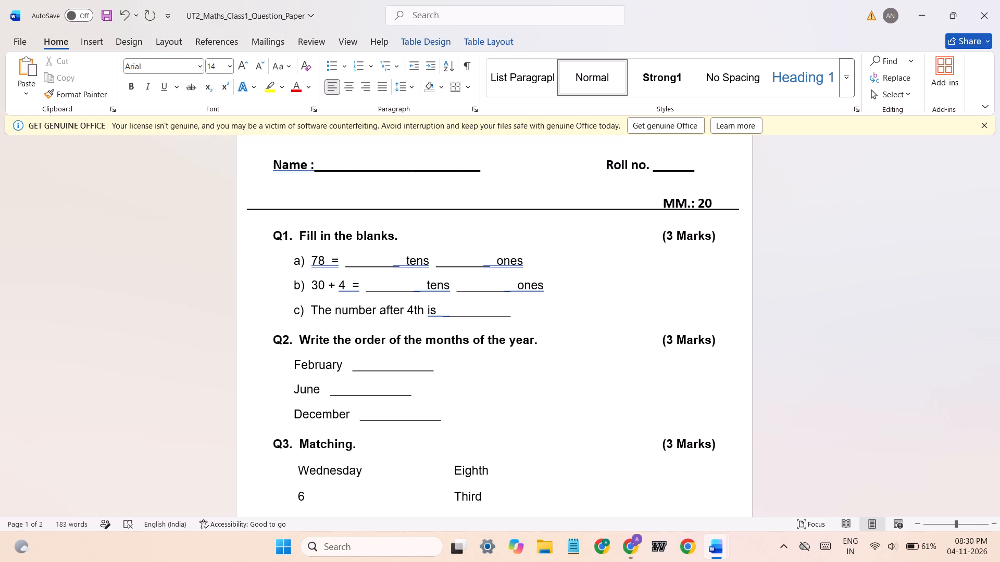
{"action": "scroll", "coordinate": [515, 322], "scroll_direction": "down", "scroll_amount": 1}
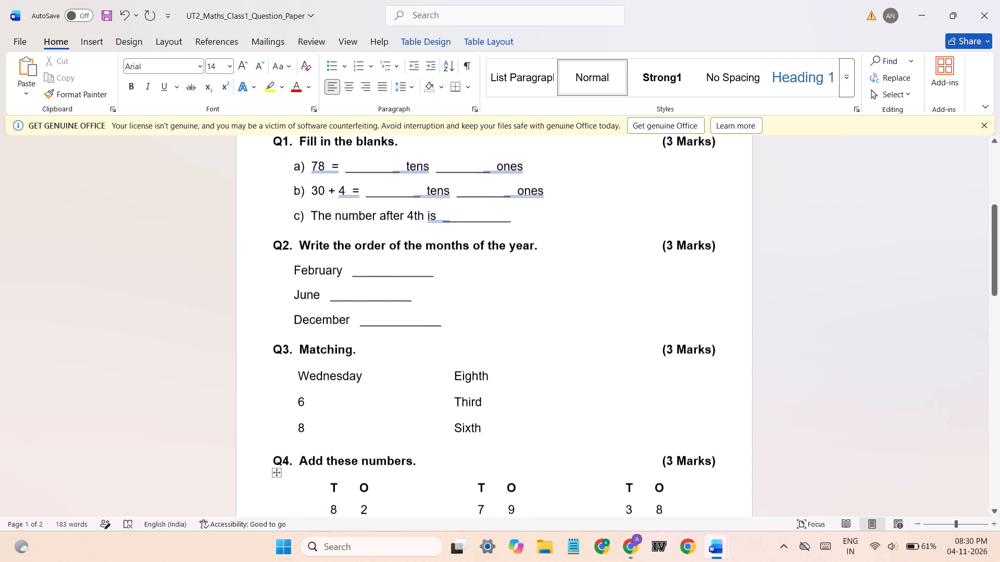
{"action": "scroll", "coordinate": [515, 322], "scroll_direction": "down", "scroll_amount": 2}
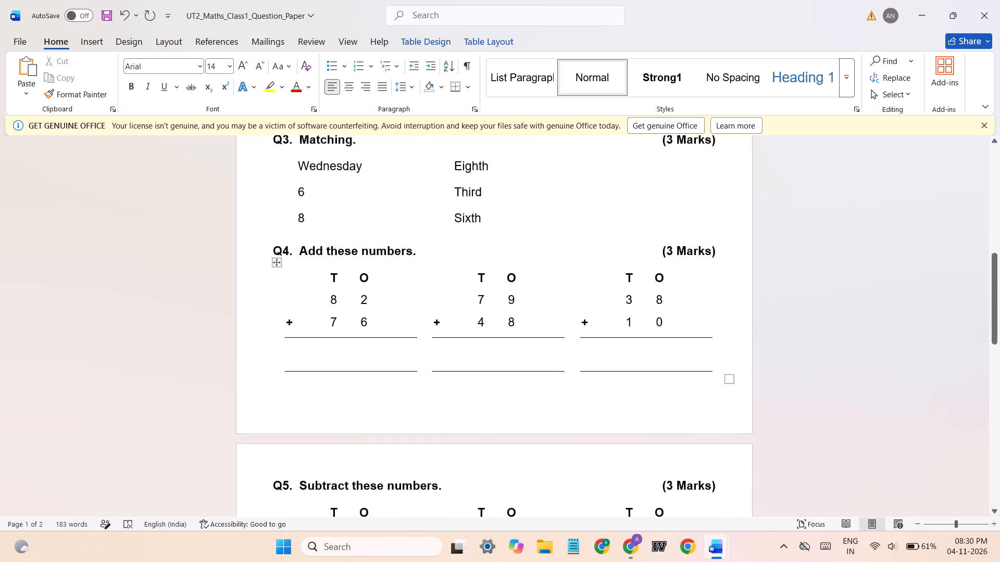
{"action": "scroll", "coordinate": [515, 322], "scroll_direction": "down", "scroll_amount": 2}
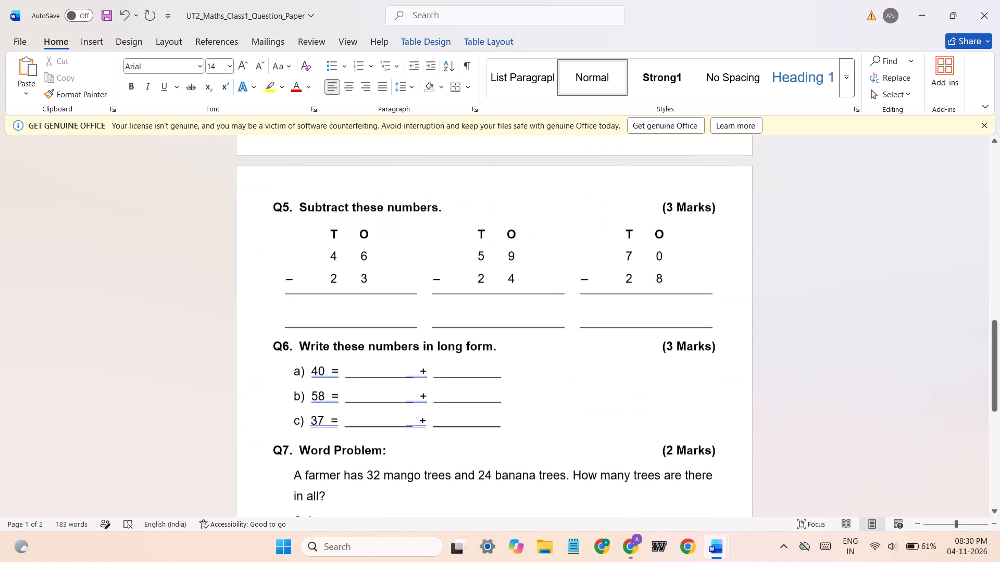
{"action": "scroll", "coordinate": [515, 322], "scroll_direction": "down", "scroll_amount": 2}
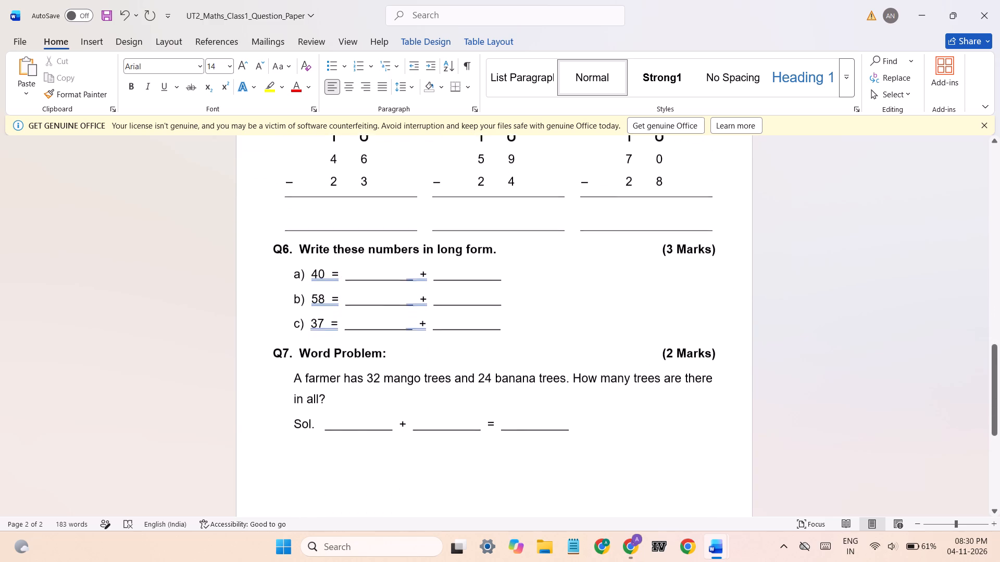
{"action": "scroll", "coordinate": [515, 322], "scroll_direction": "down", "scroll_amount": 5}
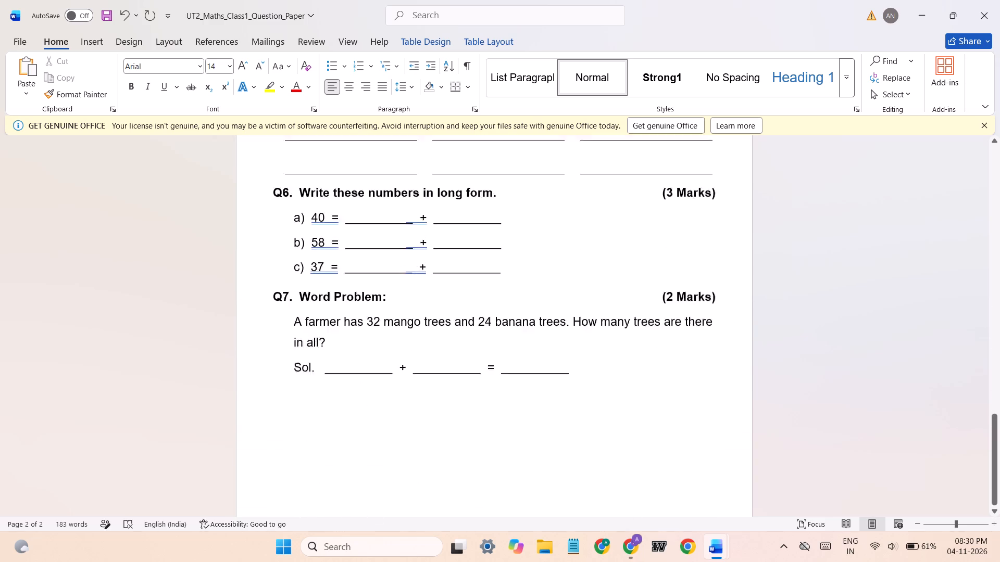
{"action": "scroll", "coordinate": [515, 322], "scroll_direction": "down", "scroll_amount": 2}
{"action": "scroll", "coordinate": [515, 322], "scroll_direction": "up", "scroll_amount": 1}
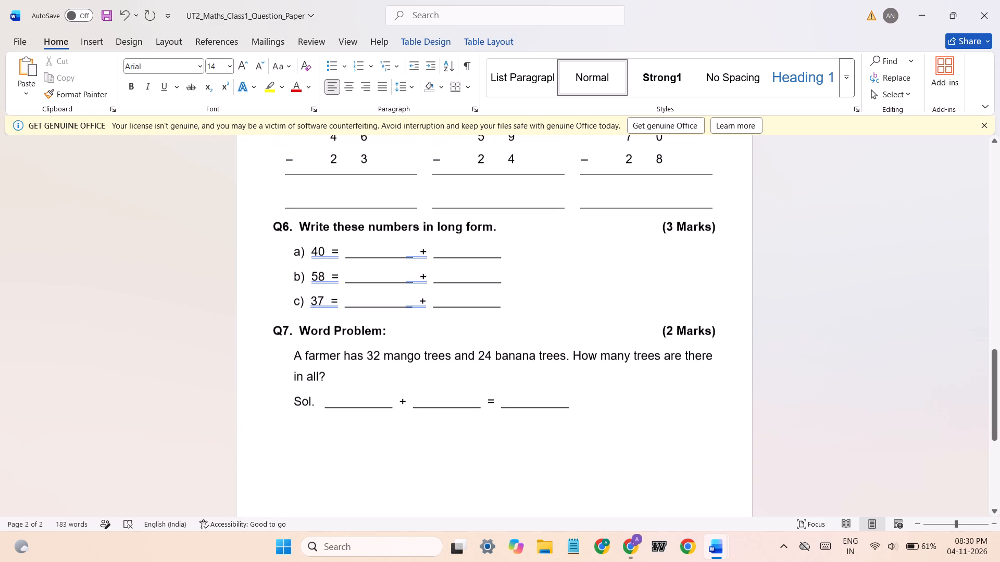
{"action": "scroll", "coordinate": [515, 322], "scroll_direction": "up", "scroll_amount": 5}
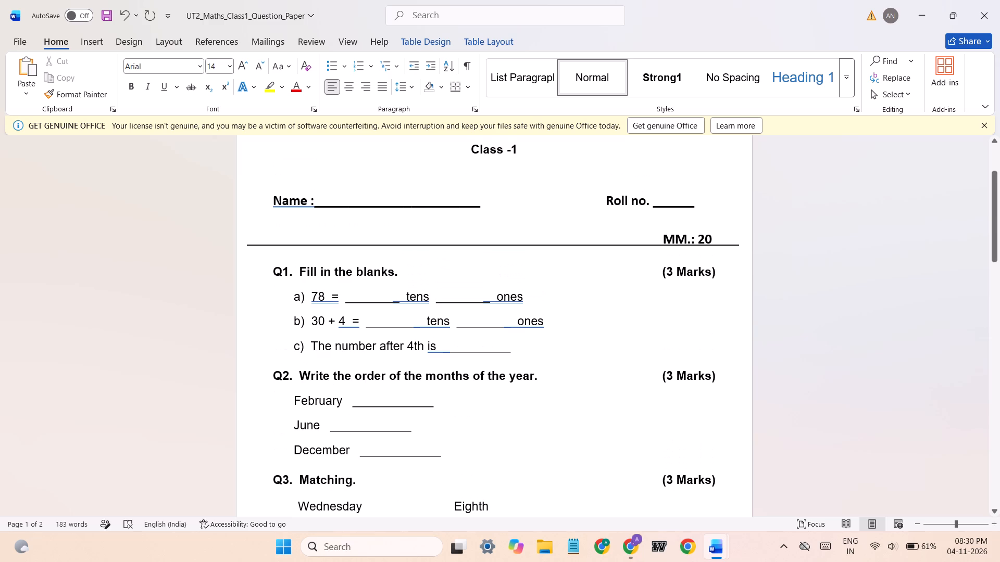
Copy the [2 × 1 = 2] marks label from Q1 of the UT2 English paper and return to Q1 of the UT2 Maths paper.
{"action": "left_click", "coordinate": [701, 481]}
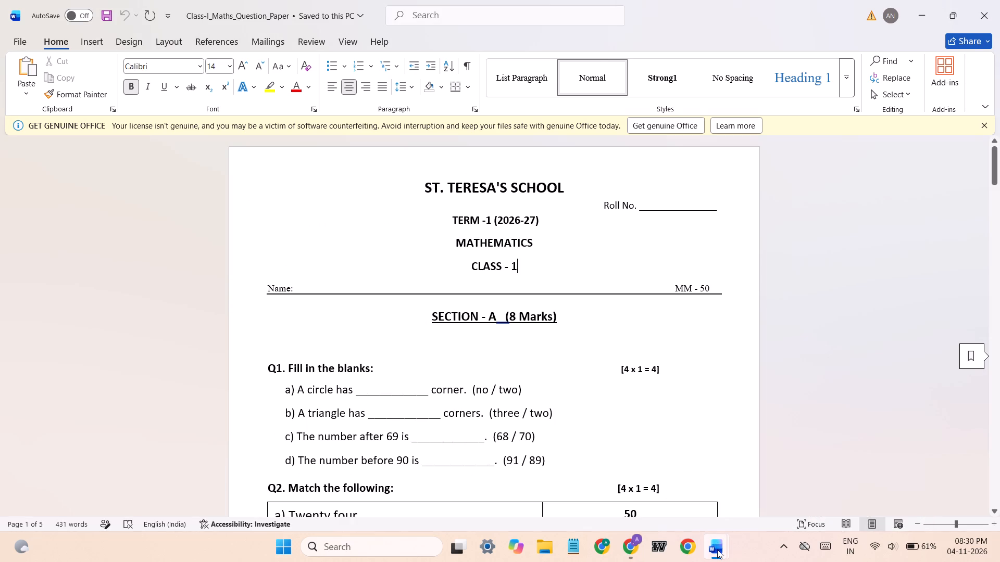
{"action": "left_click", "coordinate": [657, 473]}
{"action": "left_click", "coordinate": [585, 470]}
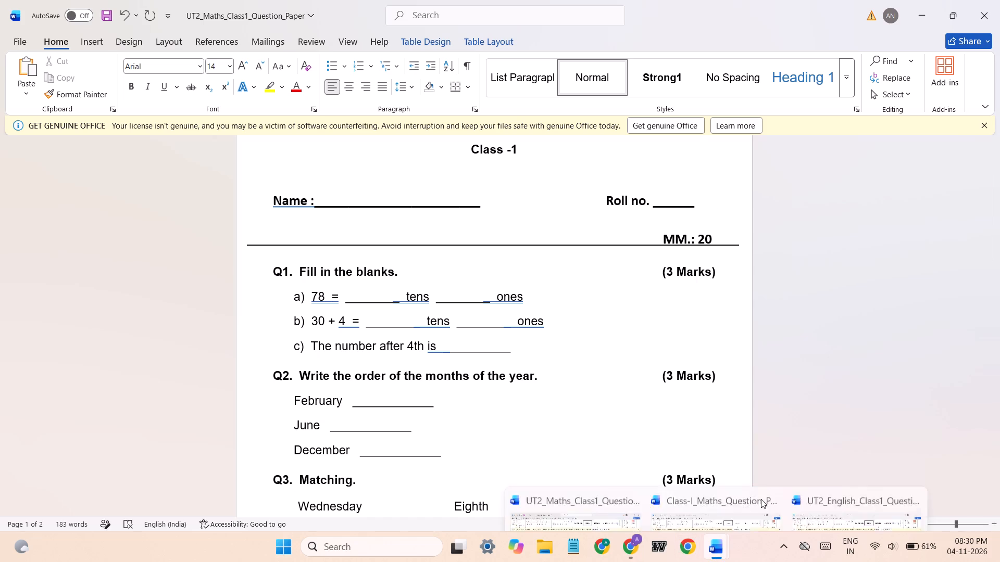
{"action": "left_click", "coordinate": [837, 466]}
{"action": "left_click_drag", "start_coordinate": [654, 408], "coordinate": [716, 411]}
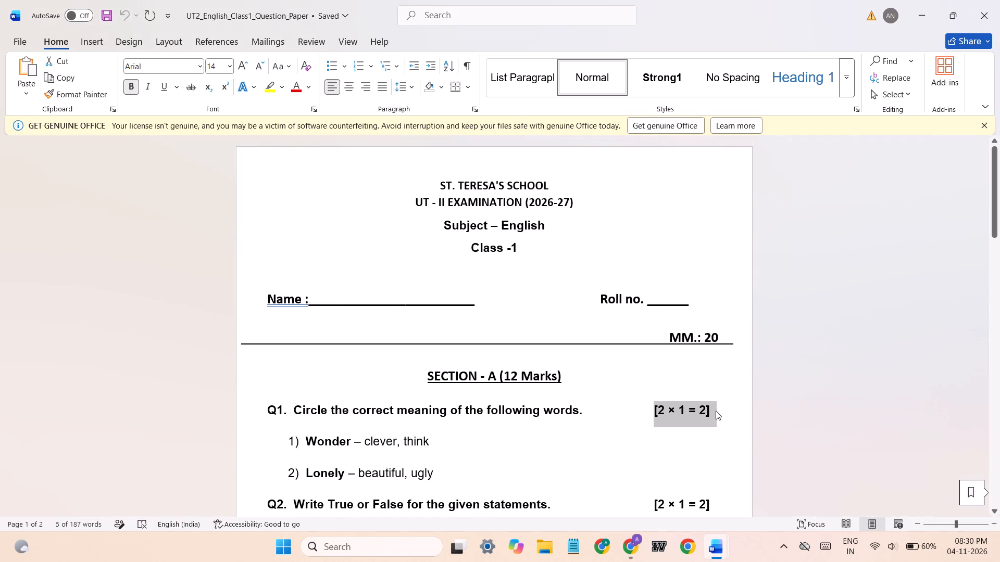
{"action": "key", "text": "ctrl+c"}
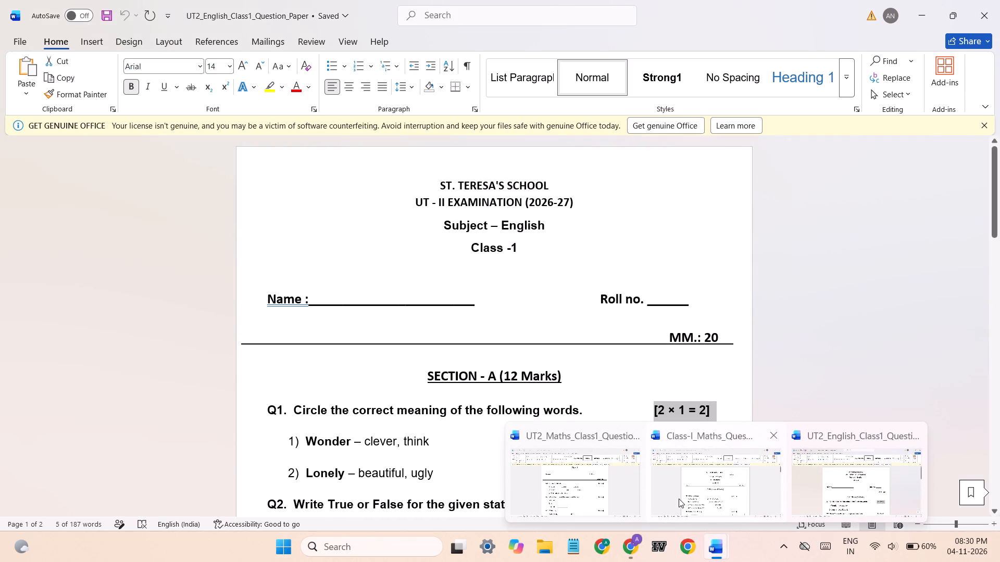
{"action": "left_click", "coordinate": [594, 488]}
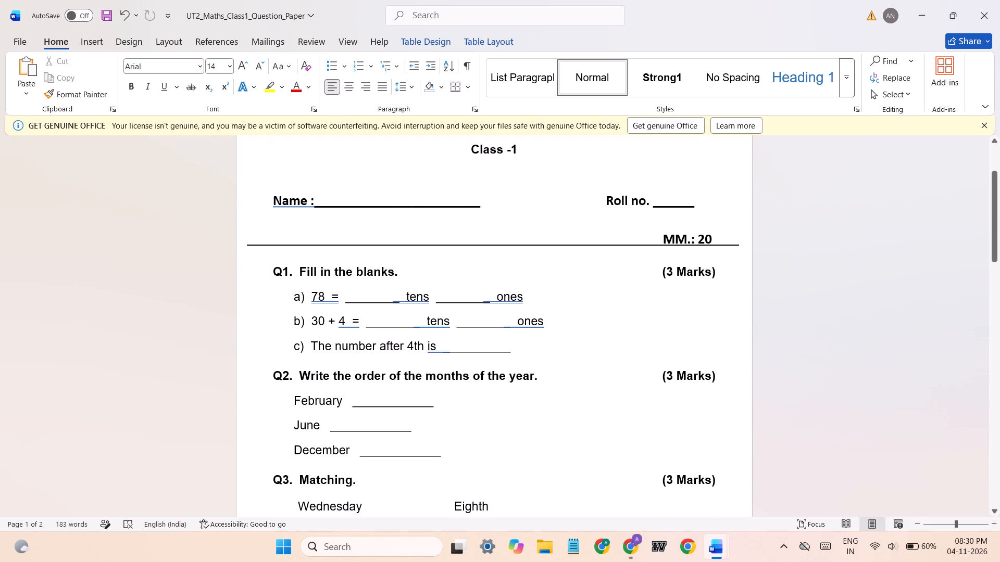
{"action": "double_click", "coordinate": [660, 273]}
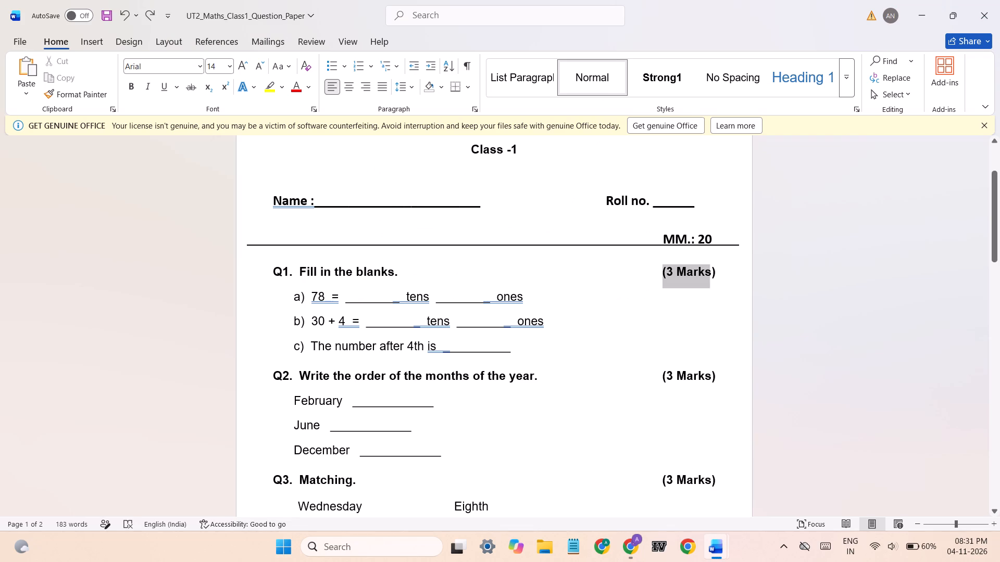
{"action": "left_click_drag", "start_coordinate": [713, 274], "coordinate": [716, 276]}
{"action": "key", "text": "ctrl+v"}
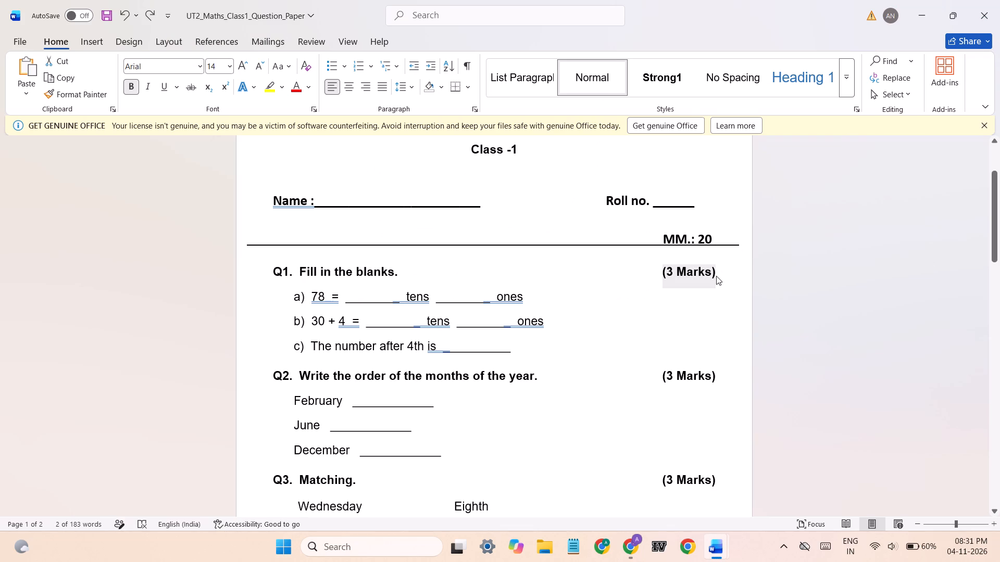
{"action": "left_click", "coordinate": [742, 301]}
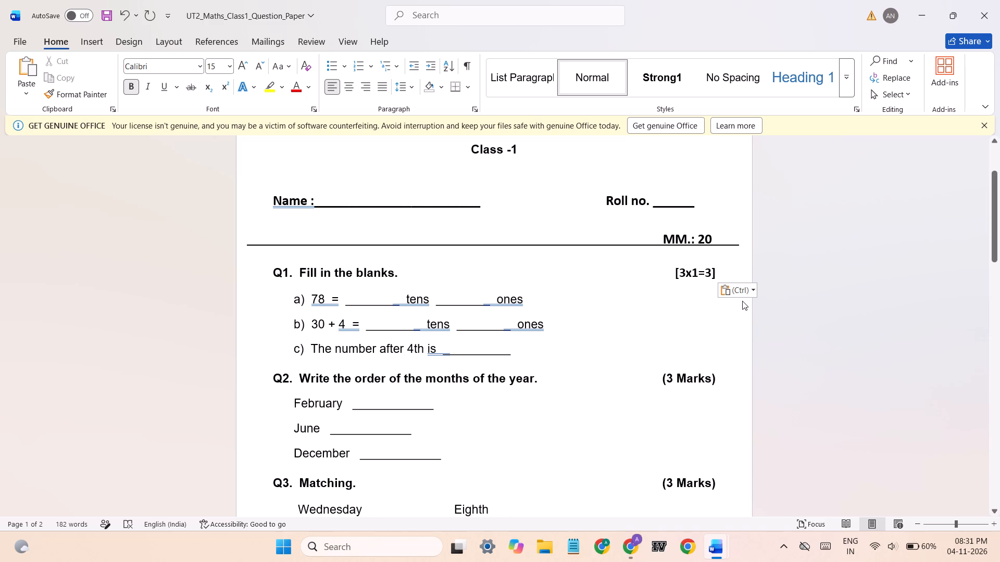
Convert the [3x1=3] label pasted beside Q1 to text only so it takes on the surrounding formatting.
{"action": "left_click", "coordinate": [741, 296]}
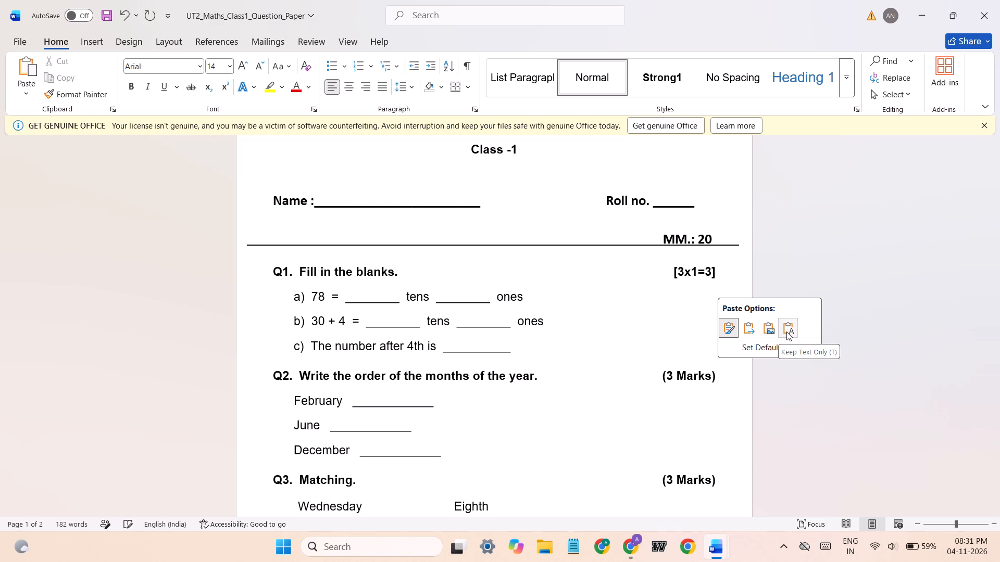
{"action": "left_click", "coordinate": [785, 331]}
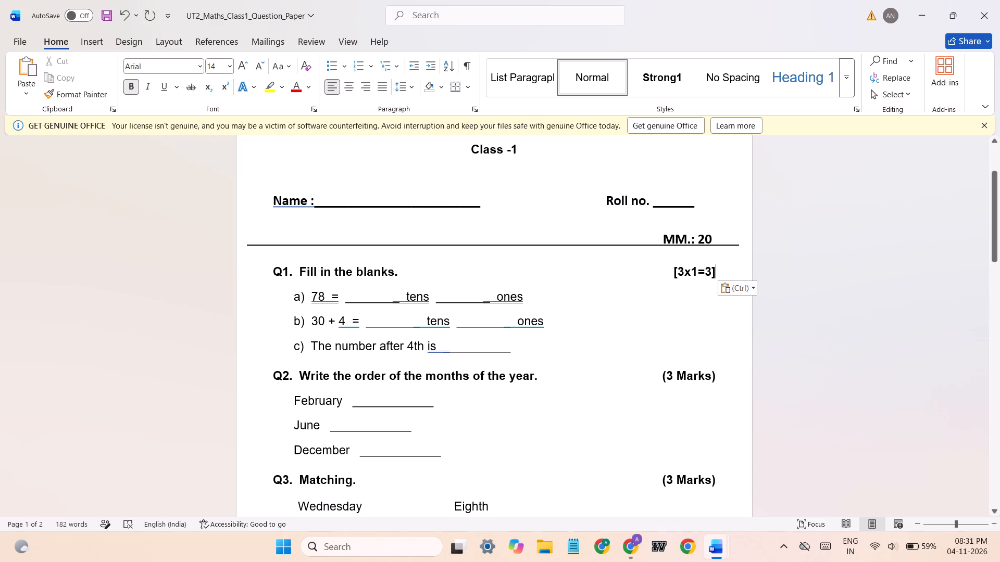
Replace "(3 Marks)" beside Q2 with the copied [3x1=3] label, keeping text only.
{"action": "left_click_drag", "start_coordinate": [661, 375], "coordinate": [708, 373]}
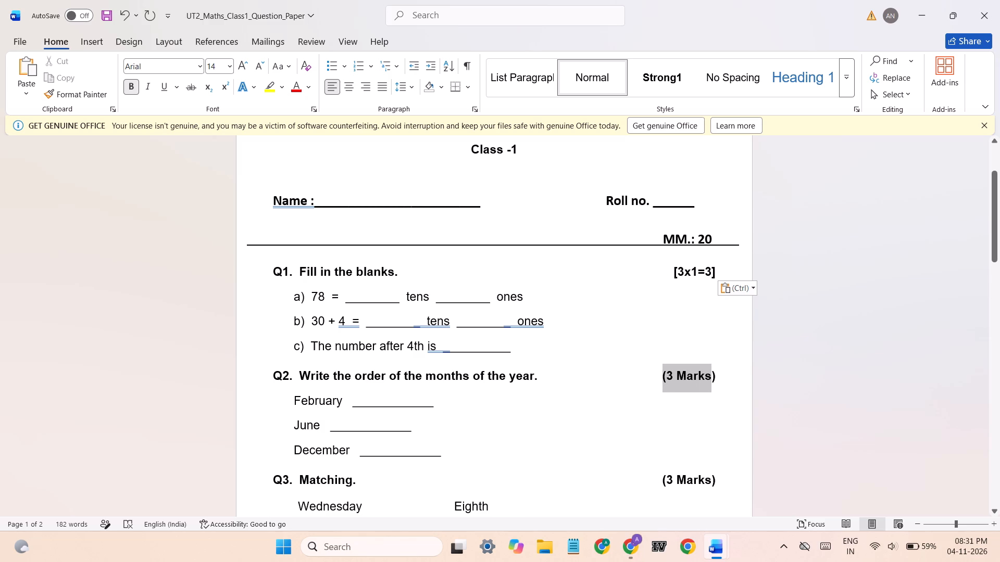
{"action": "left_click_drag", "start_coordinate": [708, 373], "coordinate": [715, 380]}
{"action": "key", "text": "ctrl+v"}
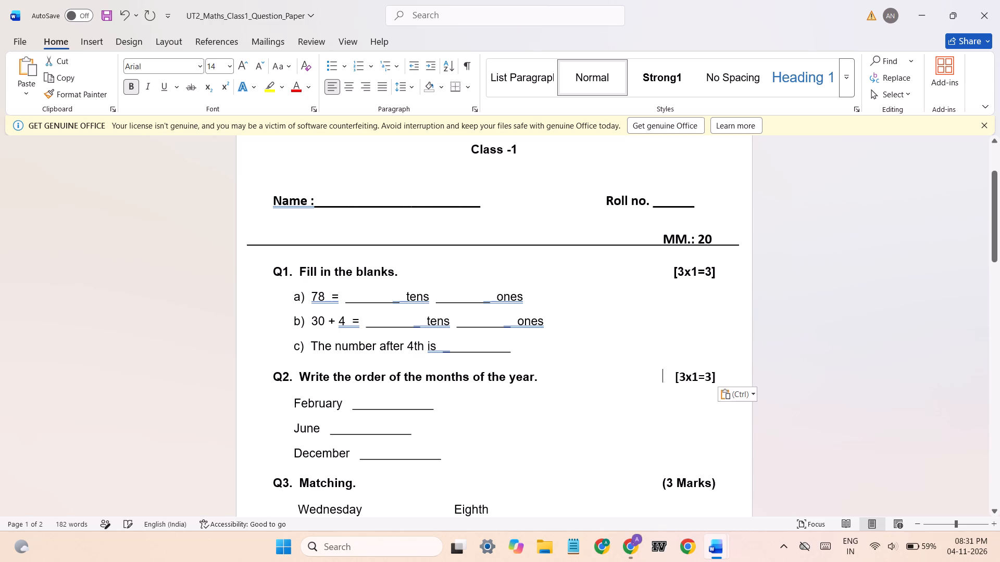
{"action": "left_click", "coordinate": [736, 401]}
{"action": "left_click", "coordinate": [780, 437]}
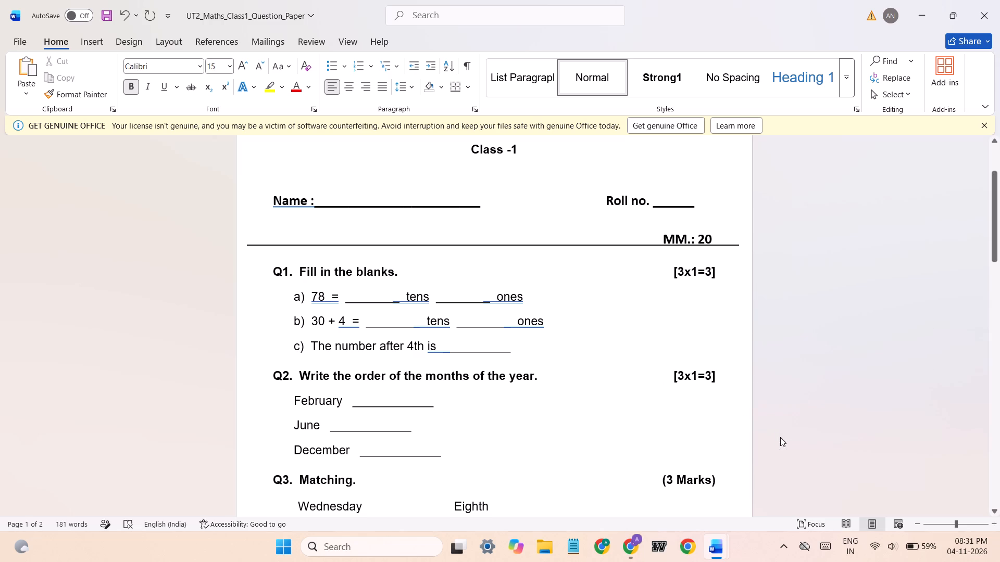
Replace "(3 Marks)" beside Q3 Matching with the copied [3x1=3] label, keeping text only.
{"action": "left_click_drag", "start_coordinate": [664, 481], "coordinate": [664, 481]}
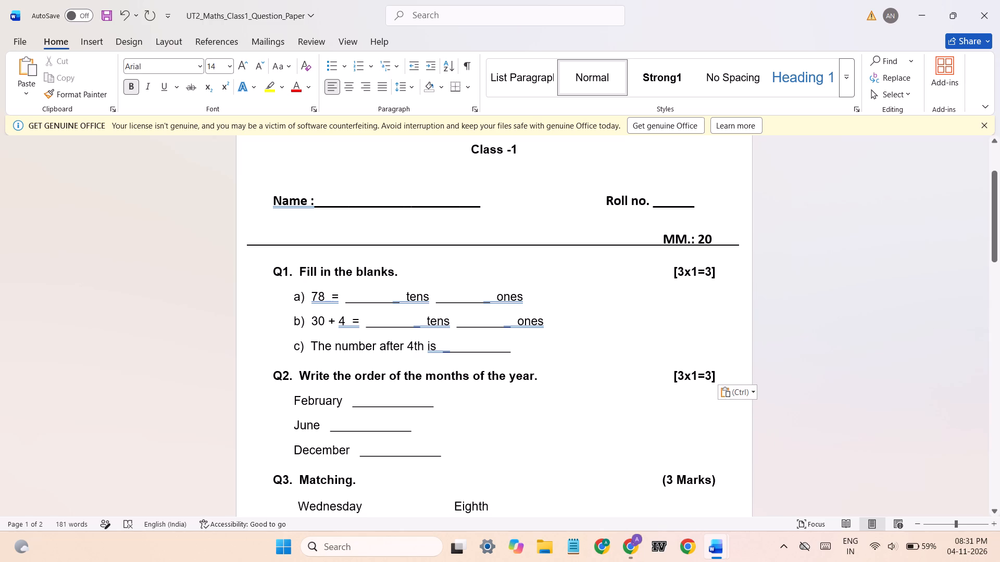
{"action": "left_click_drag", "start_coordinate": [664, 481], "coordinate": [714, 483]}
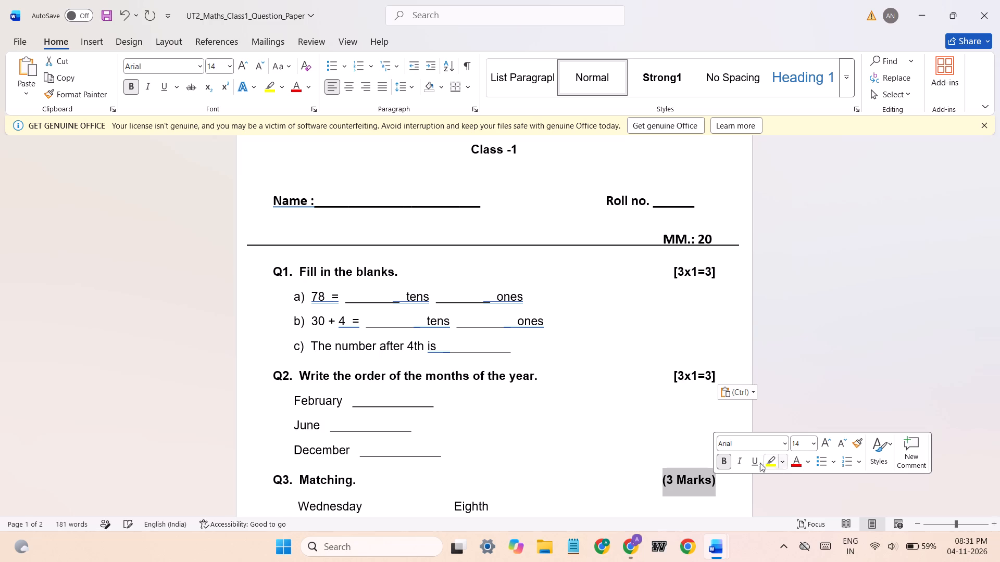
{"action": "key", "text": "ctrl+v"}
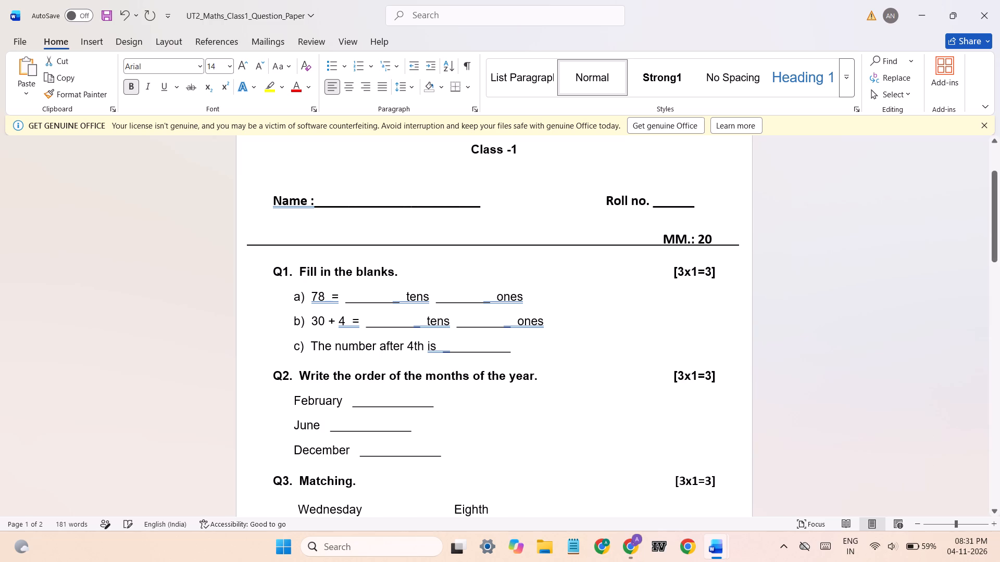
{"action": "left_click", "coordinate": [735, 499]}
{"action": "left_click", "coordinate": [790, 467]}
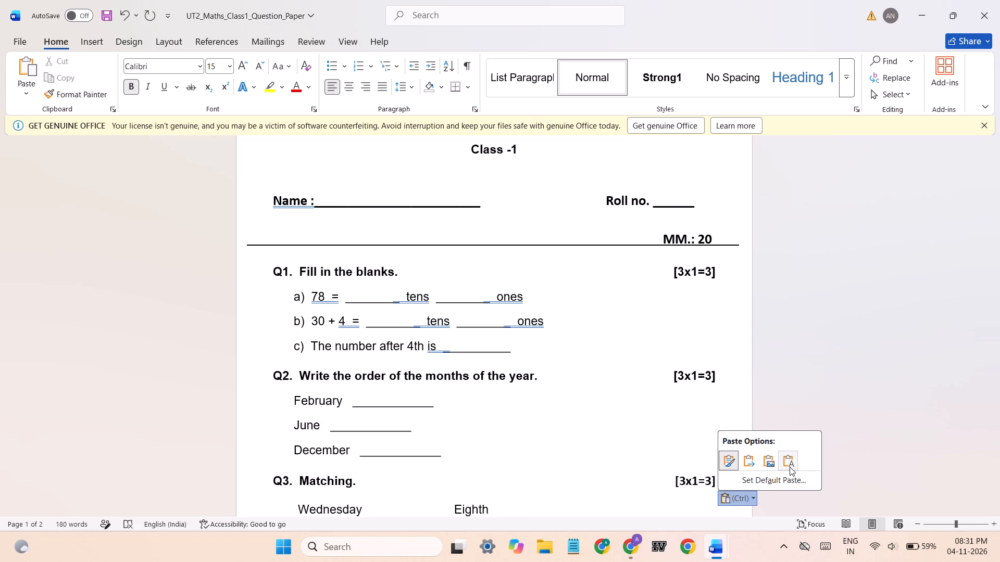
Replace "(3 Marks)" beside Q4 Add these numbers with the copied [3x1=3] label, keeping text only.
{"action": "scroll", "coordinate": [646, 470], "scroll_direction": "down", "scroll_amount": 2}
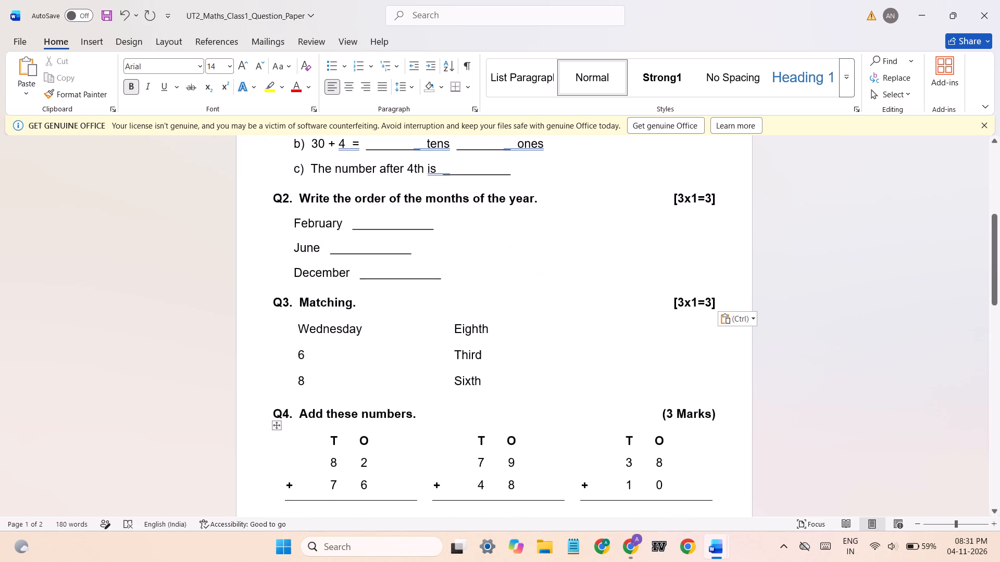
{"action": "left_click_drag", "start_coordinate": [662, 419], "coordinate": [717, 418]}
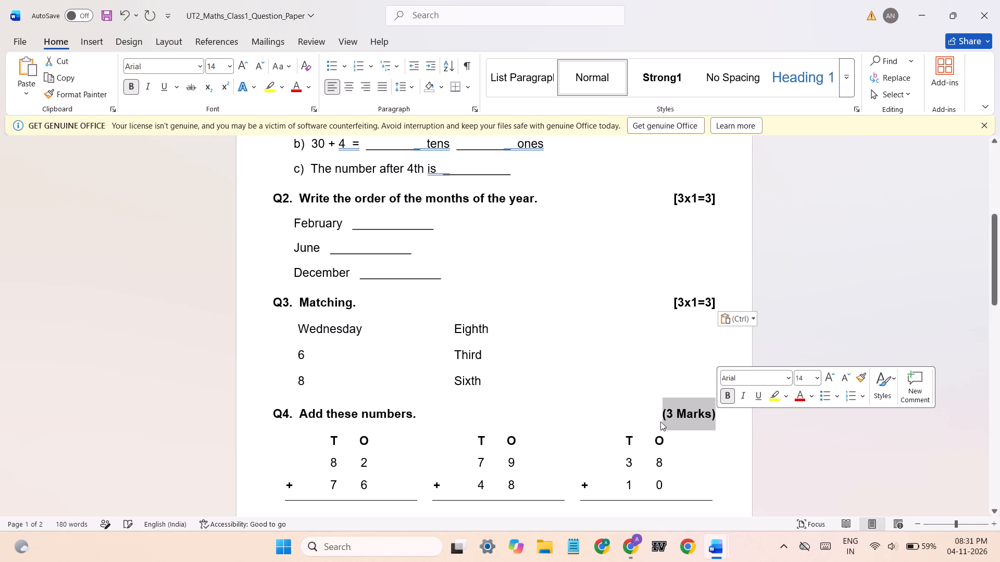
{"action": "key", "text": "ctrl+v"}
{"action": "left_click", "coordinate": [729, 430]}
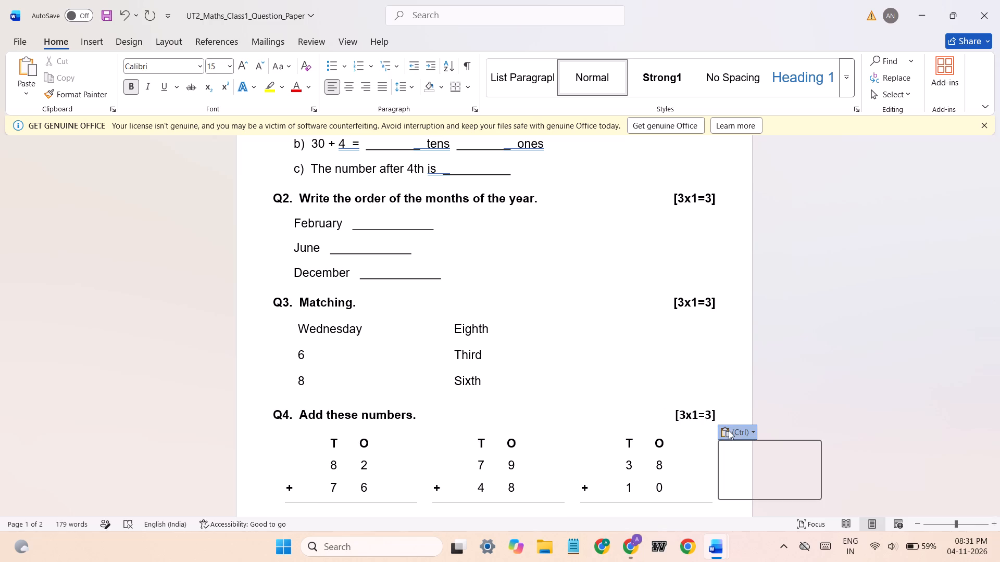
{"action": "left_click", "coordinate": [784, 465]}
Replace "(3 Marks)" beside Q5 Subtract these numbers with the copied [3x1=3] label, keeping text only.
{"action": "scroll", "coordinate": [659, 408], "scroll_direction": "down", "scroll_amount": 2}
{"action": "left_click_drag", "start_coordinate": [664, 426], "coordinate": [680, 427]}
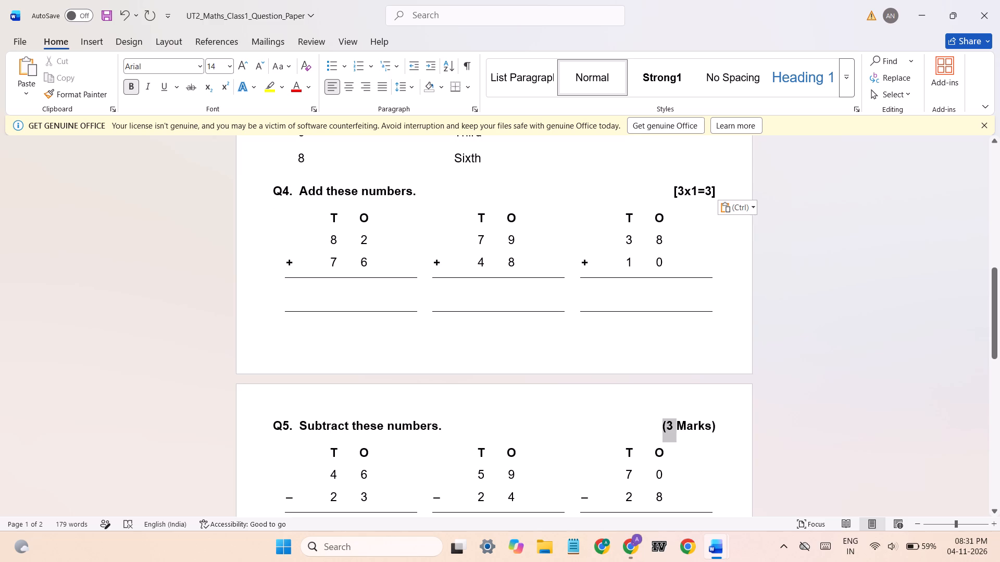
{"action": "left_click_drag", "start_coordinate": [680, 427], "coordinate": [717, 425]}
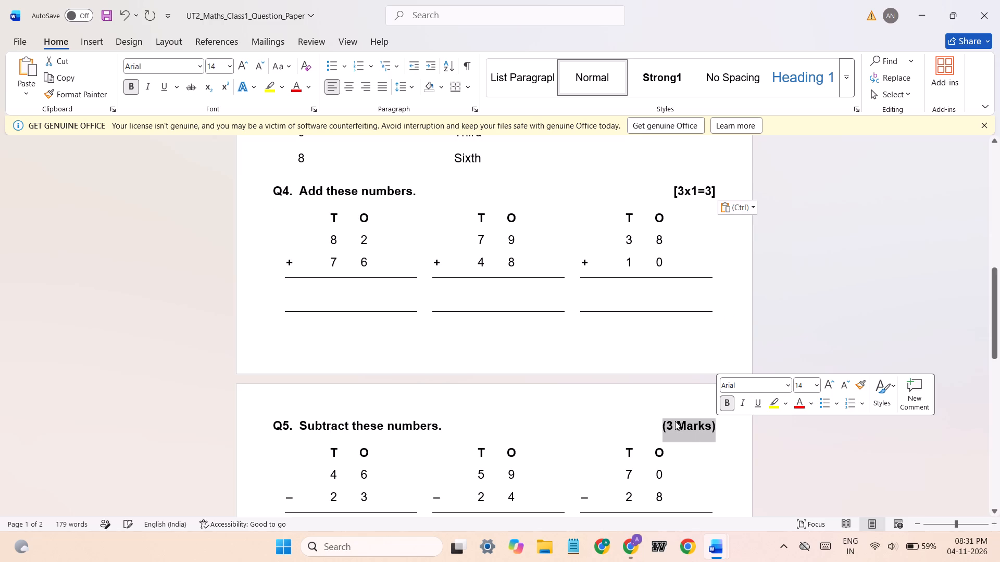
{"action": "key", "text": "ctrl+v"}
{"action": "left_click", "coordinate": [733, 438]}
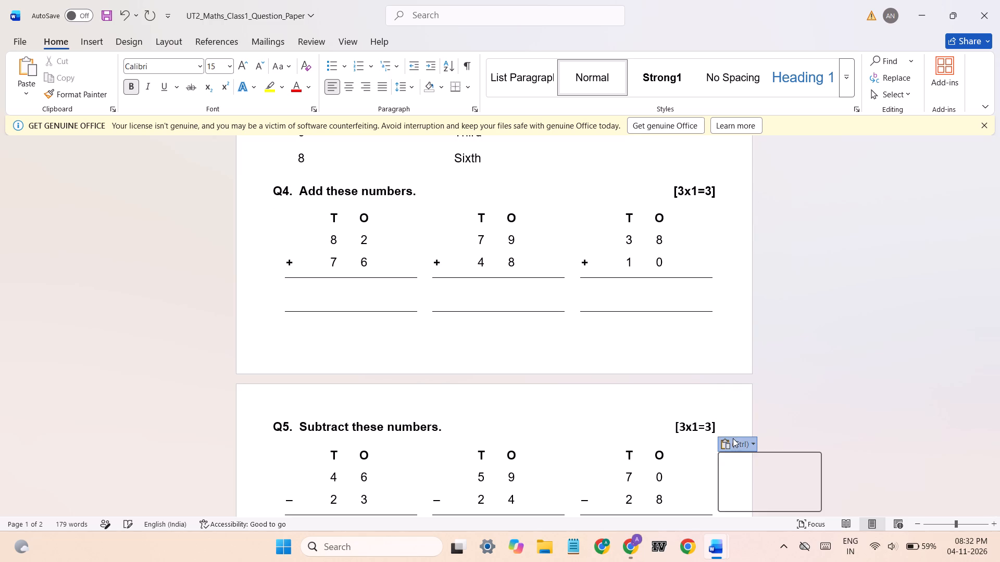
{"action": "left_click", "coordinate": [788, 479]}
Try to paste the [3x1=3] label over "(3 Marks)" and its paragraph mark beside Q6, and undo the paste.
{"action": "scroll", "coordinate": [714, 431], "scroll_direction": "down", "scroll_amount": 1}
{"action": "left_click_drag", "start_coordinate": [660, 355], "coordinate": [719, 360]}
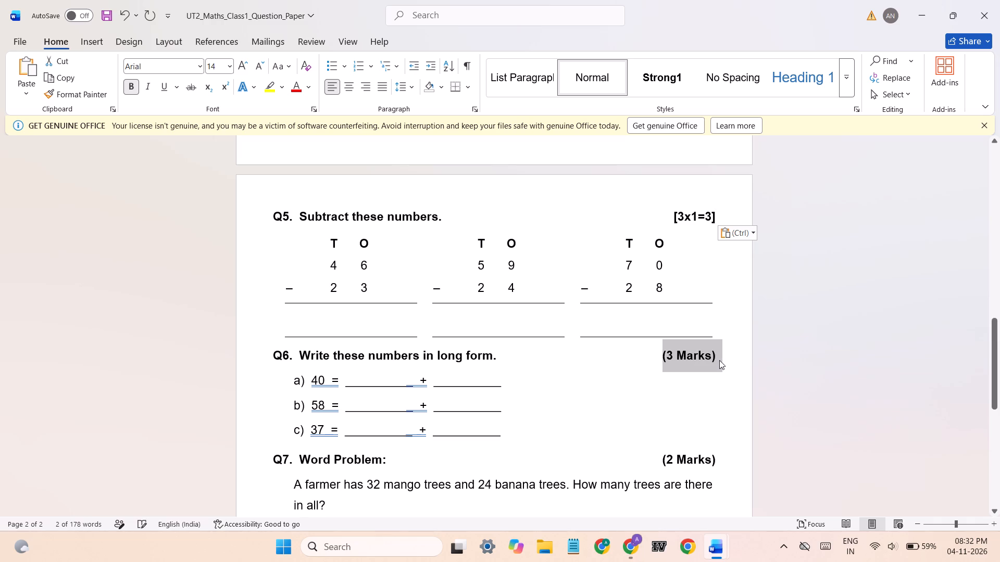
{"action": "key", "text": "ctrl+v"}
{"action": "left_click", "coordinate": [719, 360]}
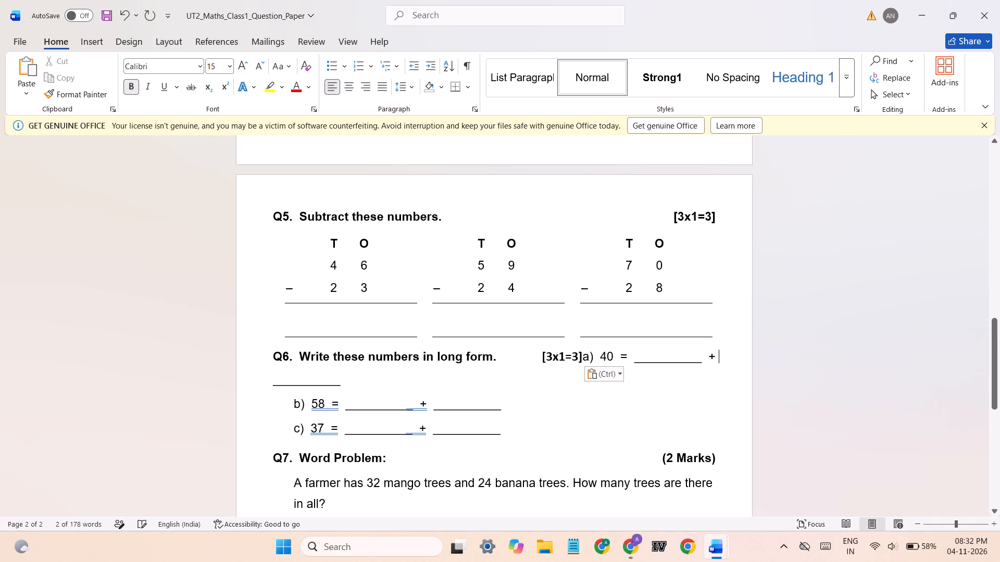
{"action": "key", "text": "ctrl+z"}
Replace only the "(3 Marks)" text beside Q6 with the copied [3x1=3] label, keeping text only.
{"action": "left_click", "coordinate": [662, 356]}
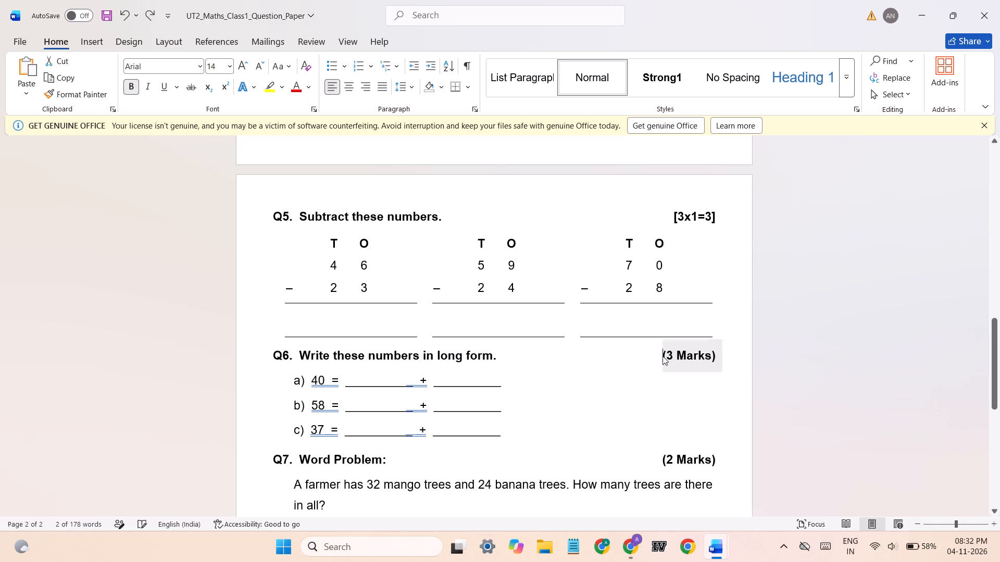
{"action": "left_click_drag", "start_coordinate": [662, 356], "coordinate": [715, 356]}
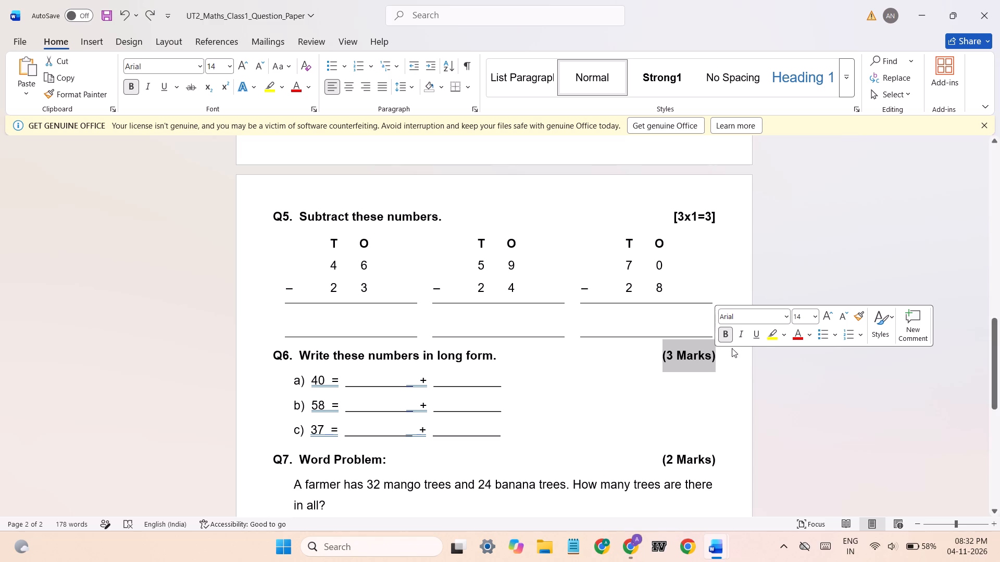
{"action": "key", "text": "ctrl+v"}
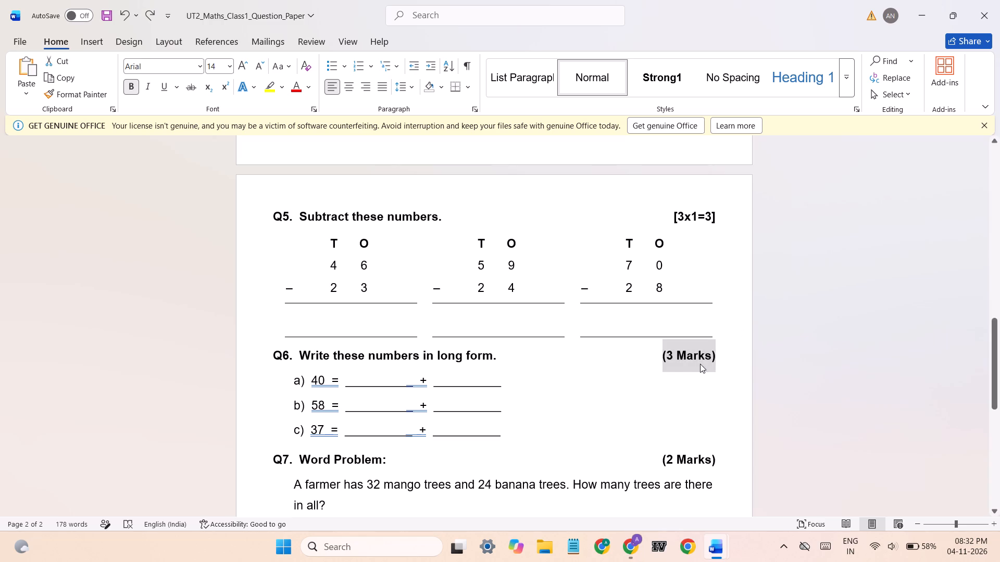
{"action": "left_click", "coordinate": [739, 371]}
{"action": "left_click", "coordinate": [787, 407]}
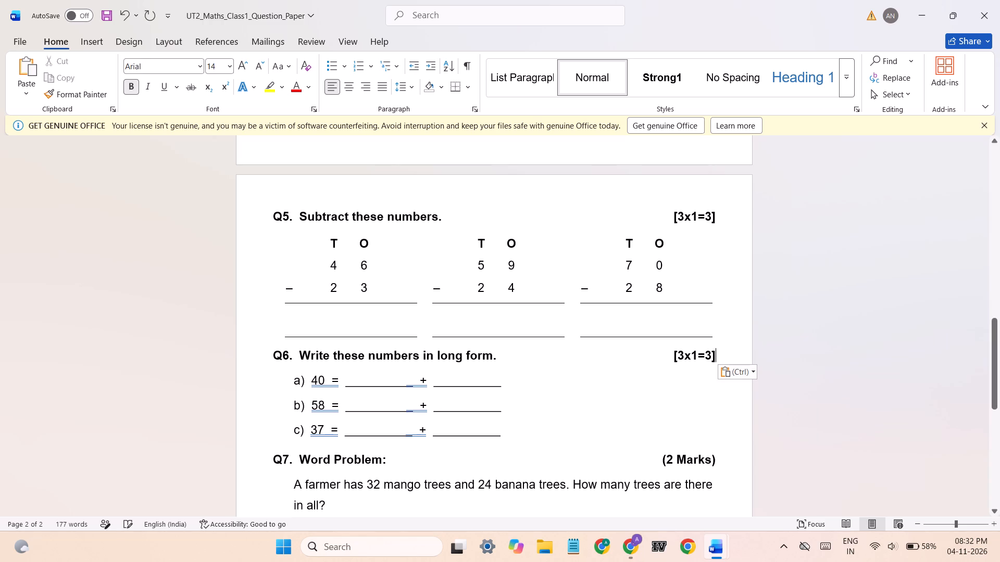
Replace "(2 Marks)" beside Q7 Word Problem with the copied [3x1=3] label, keeping text only.
{"action": "left_click_drag", "start_coordinate": [663, 462], "coordinate": [715, 455]}
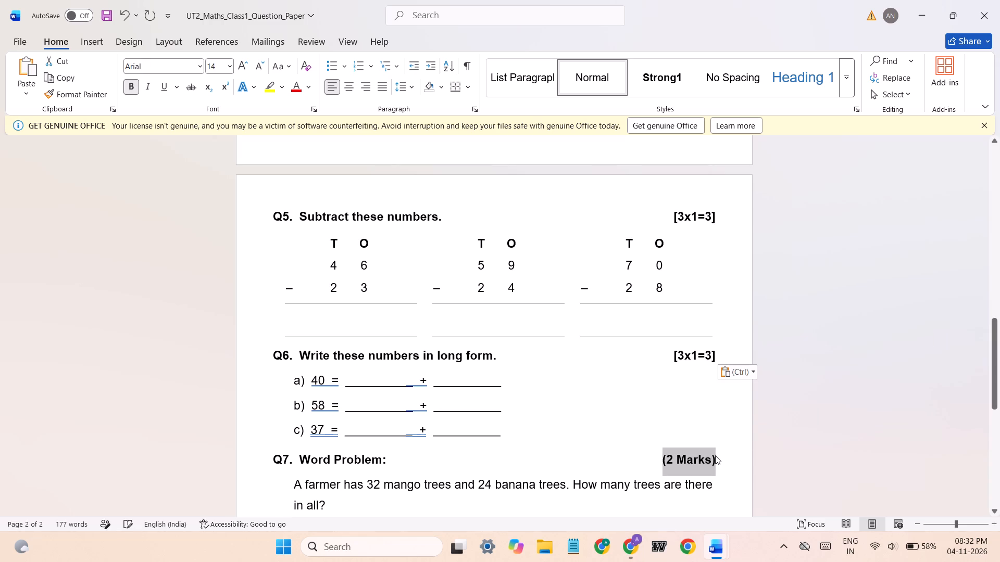
{"action": "key", "text": "ctrl+v"}
{"action": "left_click", "coordinate": [734, 476]}
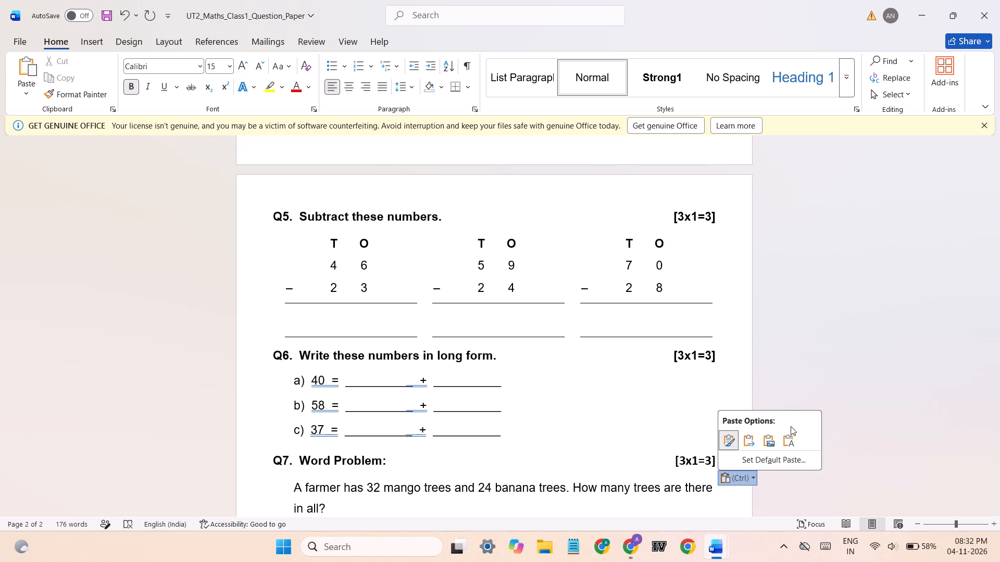
{"action": "left_click", "coordinate": [789, 439]}
Edit the marks label beside Q7 Word Problem to read [2x1=2].
{"action": "left_click", "coordinate": [680, 462]}
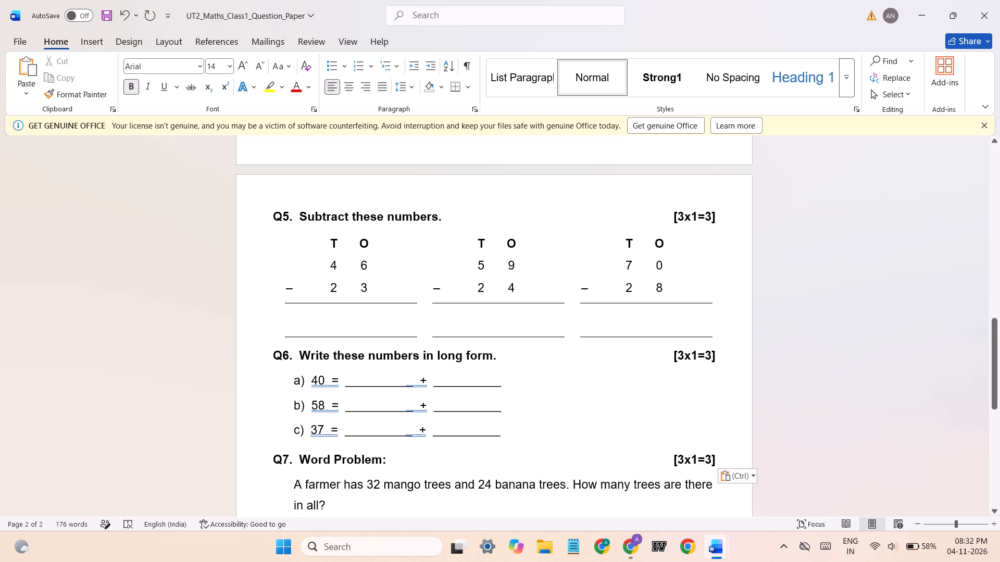
{"action": "key", "text": "Right"}
{"action": "key", "text": "BackSpace"}
{"action": "key", "text": "2"}
{"action": "key", "text": "Right"}
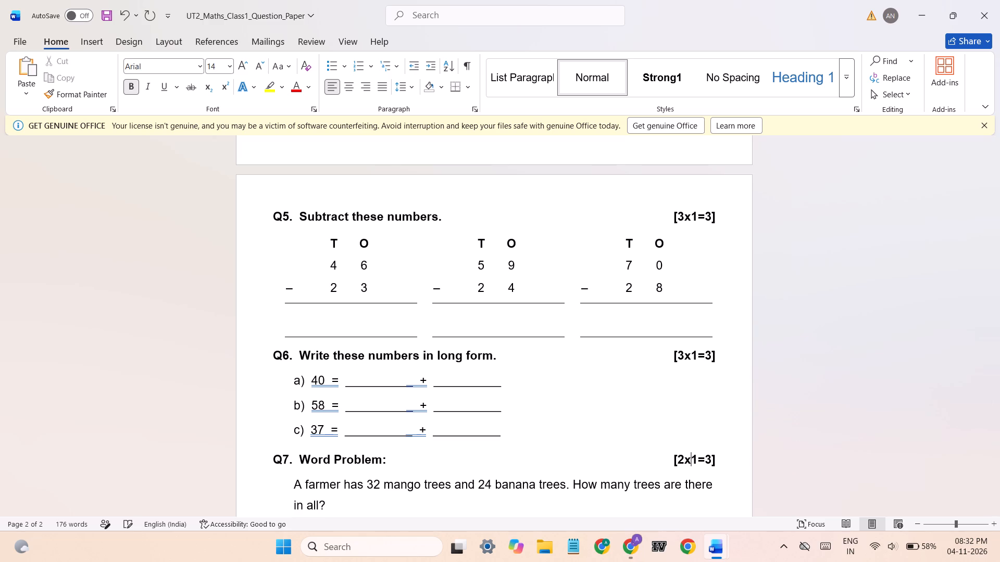
{"action": "key", "text": "Right"}
{"action": "key", "text": "Right"}
{"action": "key", "text": "Right"}
{"action": "key", "text": "BackSpace"}
{"action": "key", "text": "2"}
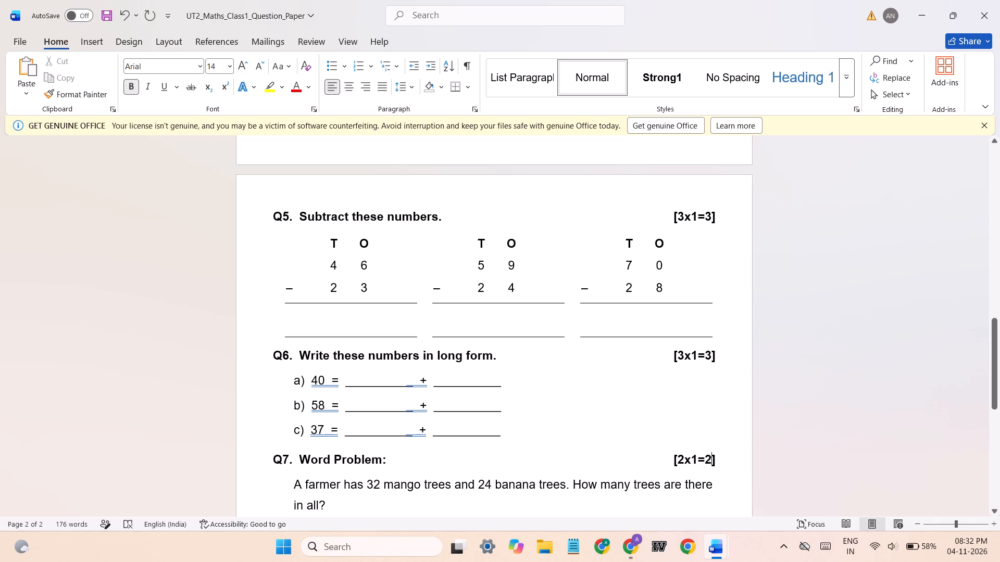
Add a blank line between Q5's heading and its subtraction sums, and another before the Q6 heading.
{"action": "scroll", "coordinate": [569, 453], "scroll_direction": "up", "scroll_amount": 1}
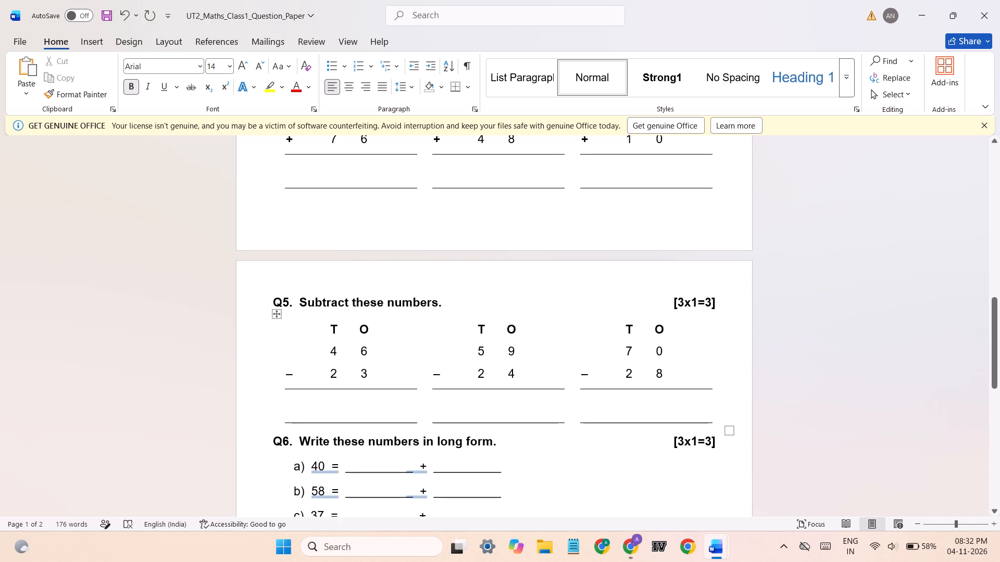
{"action": "left_click", "coordinate": [720, 301]}
{"action": "key", "text": "Return"}
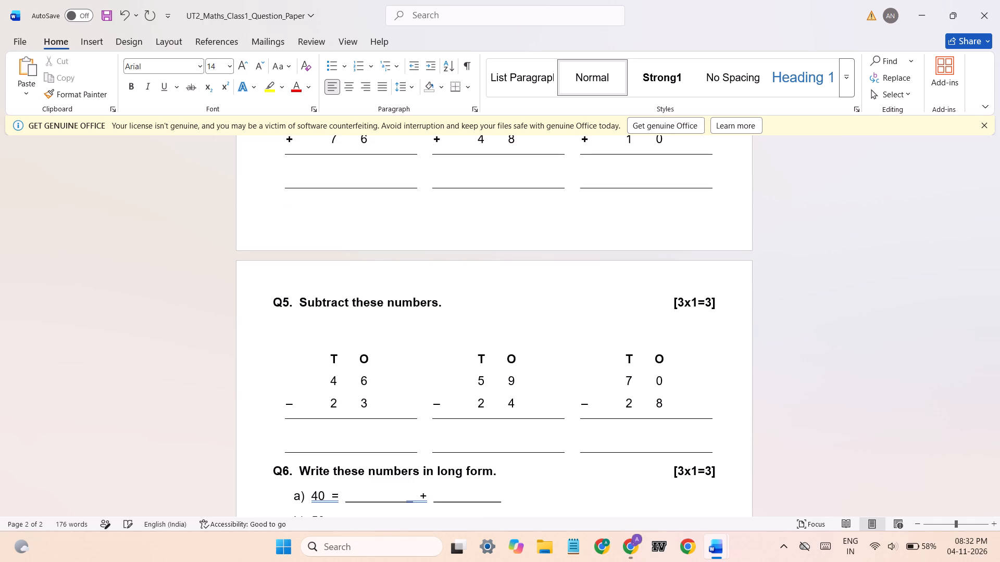
{"action": "left_click", "coordinate": [721, 452]}
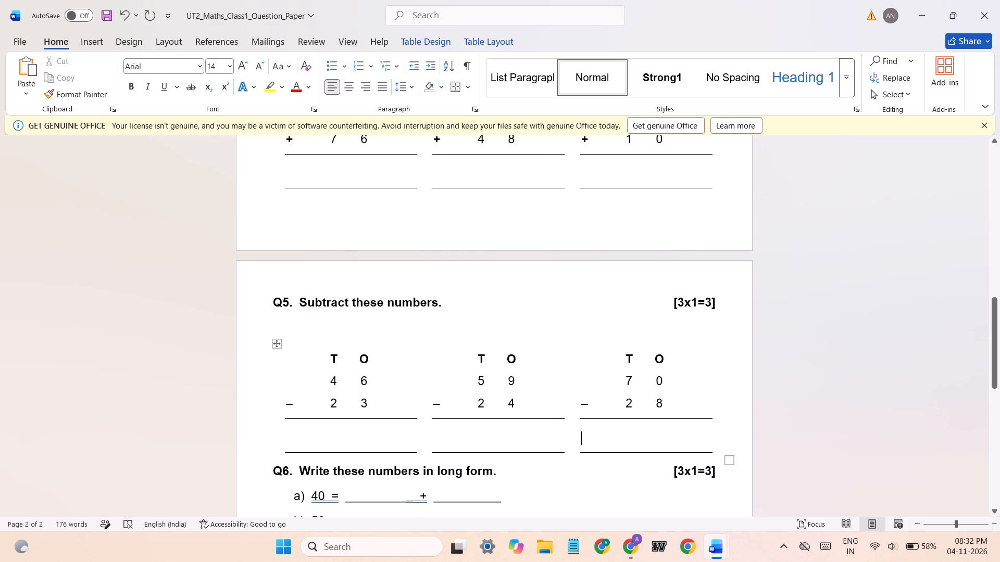
{"action": "left_click", "coordinate": [270, 472]}
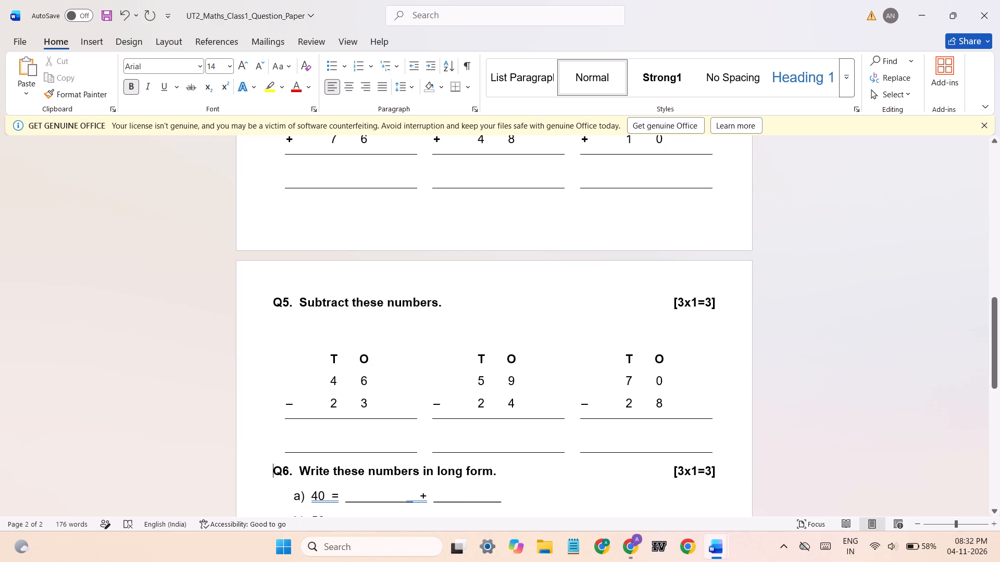
{"action": "key", "text": "Return"}
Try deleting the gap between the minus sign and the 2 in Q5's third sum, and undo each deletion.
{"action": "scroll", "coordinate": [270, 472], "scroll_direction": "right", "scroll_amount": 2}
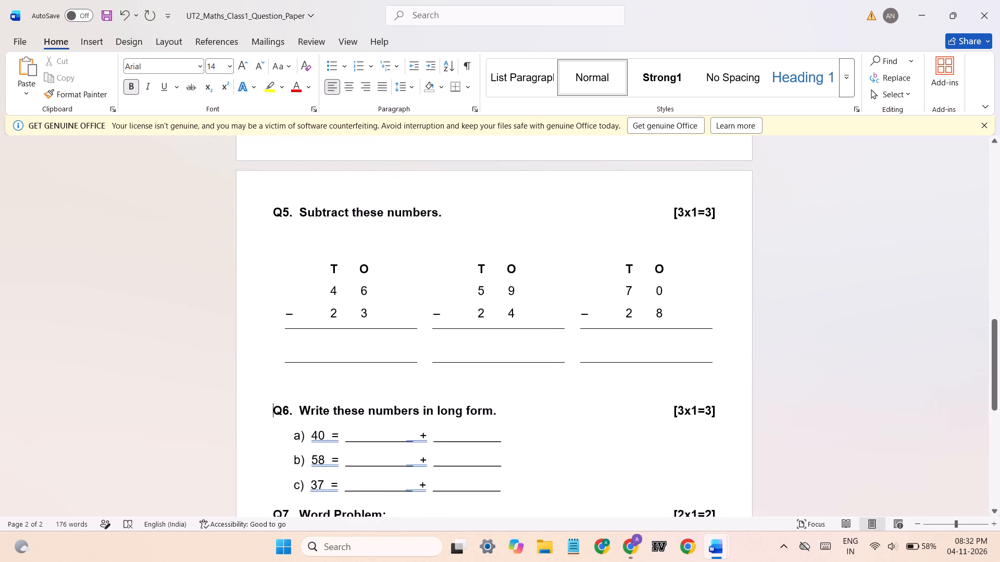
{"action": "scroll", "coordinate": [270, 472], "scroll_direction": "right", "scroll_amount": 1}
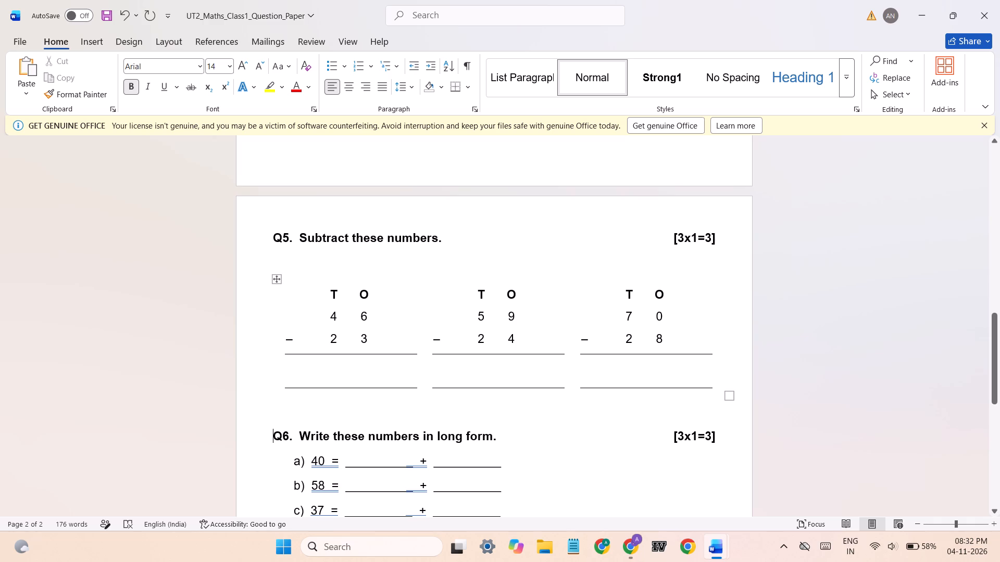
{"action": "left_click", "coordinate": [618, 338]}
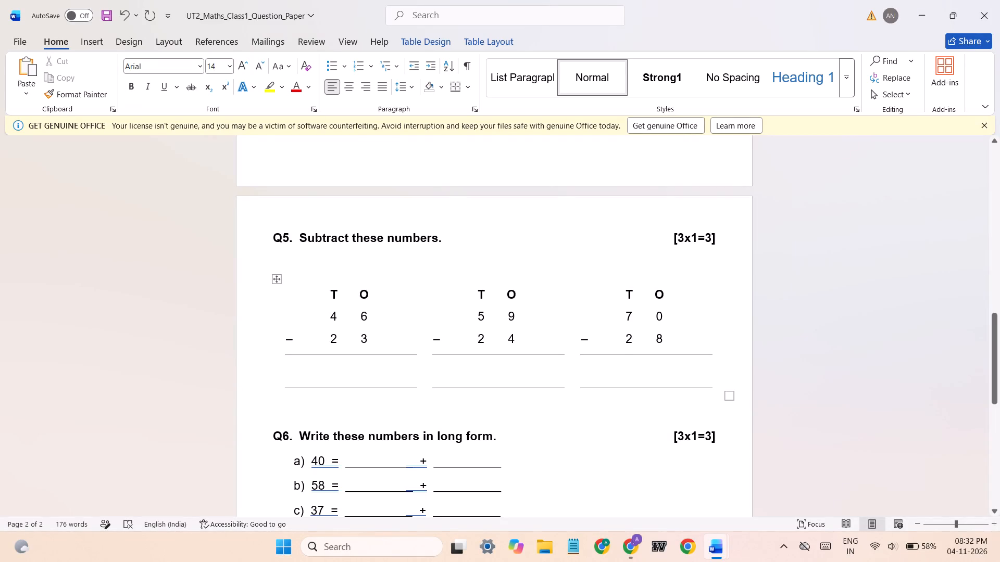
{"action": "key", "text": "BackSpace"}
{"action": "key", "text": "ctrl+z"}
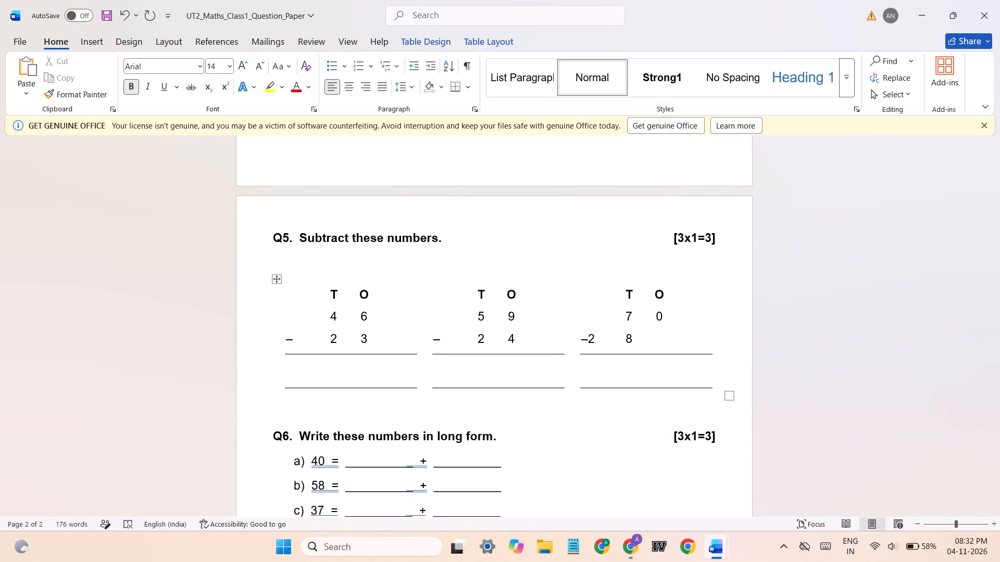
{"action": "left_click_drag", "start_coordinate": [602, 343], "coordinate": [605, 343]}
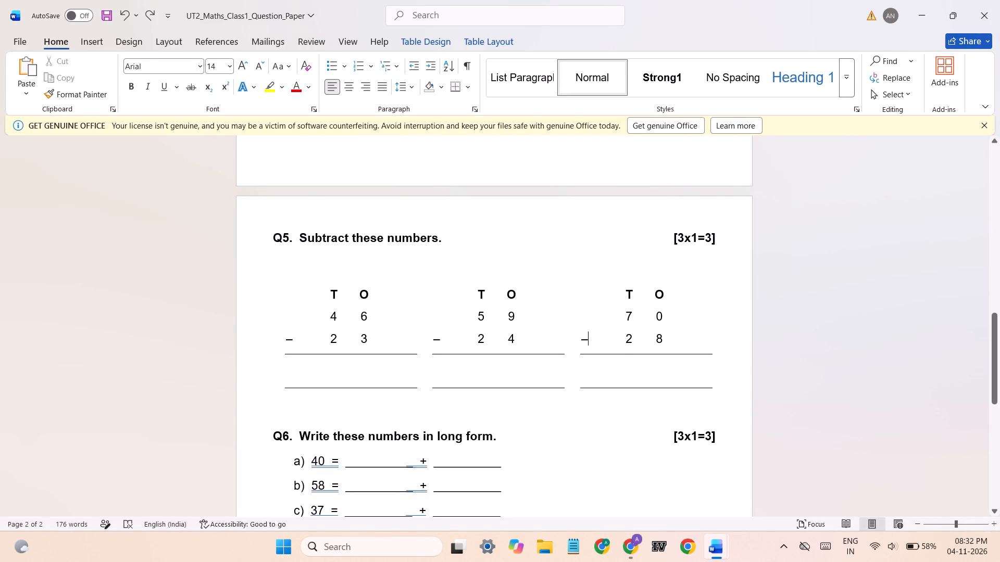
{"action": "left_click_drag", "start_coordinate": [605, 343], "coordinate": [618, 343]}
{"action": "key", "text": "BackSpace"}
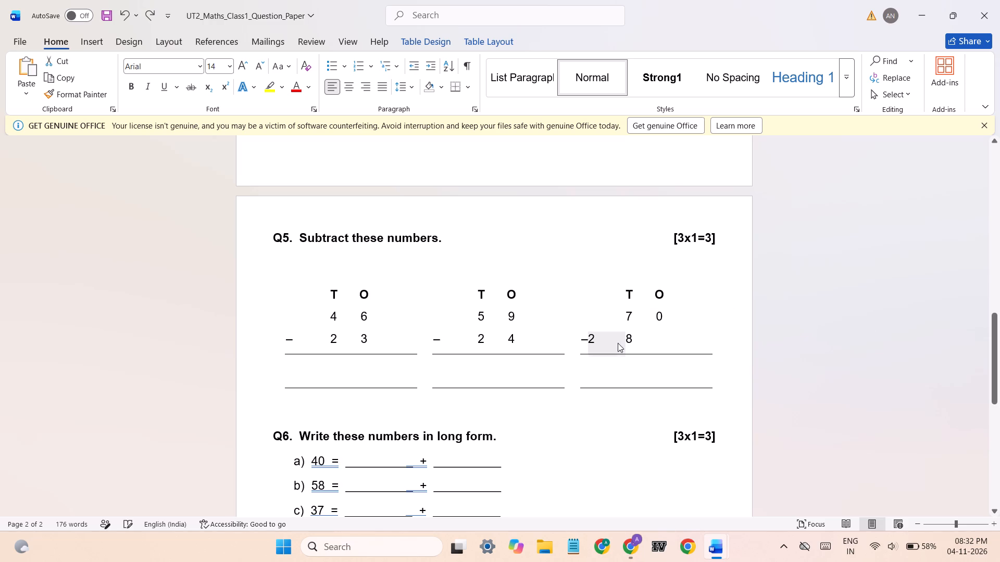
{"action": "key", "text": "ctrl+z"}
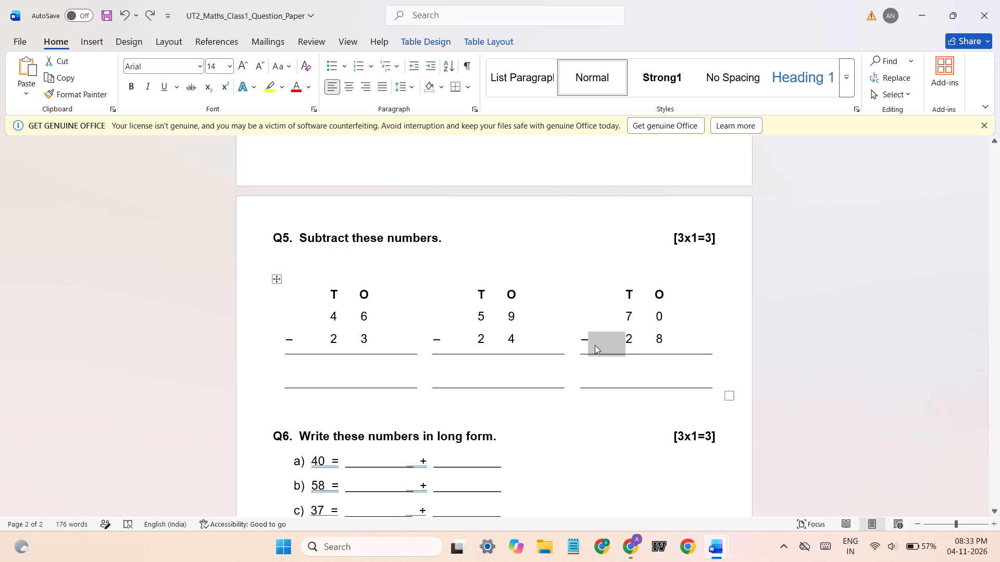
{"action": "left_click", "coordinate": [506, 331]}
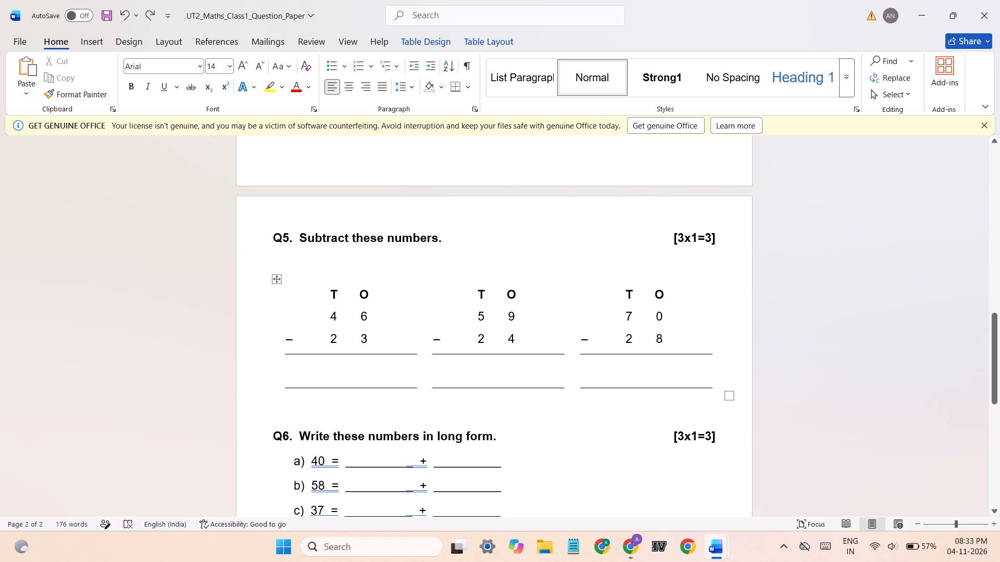
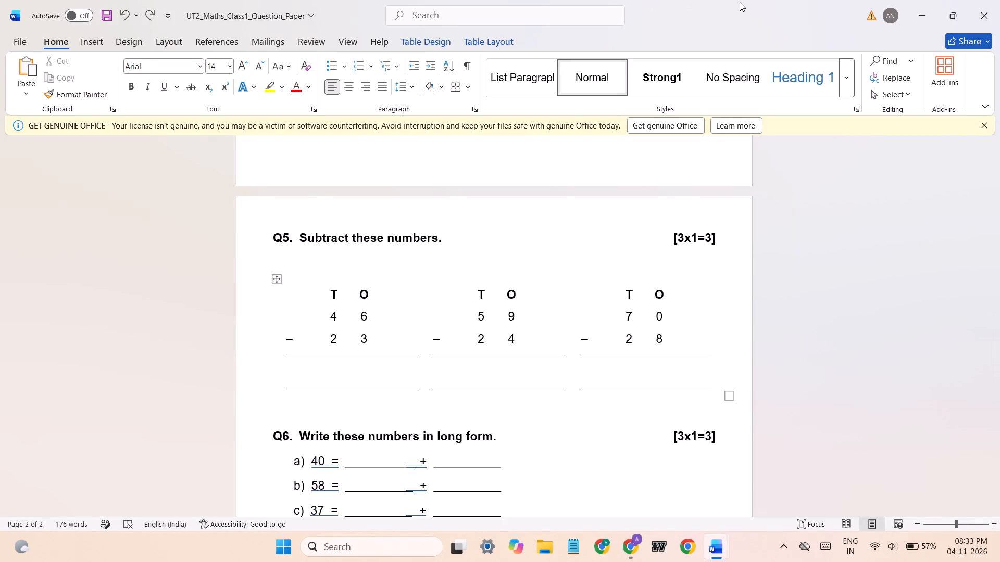
Leave the question paper and launch the Kuro app from the desktop.
{"action": "double_click", "coordinate": [139, 94]}
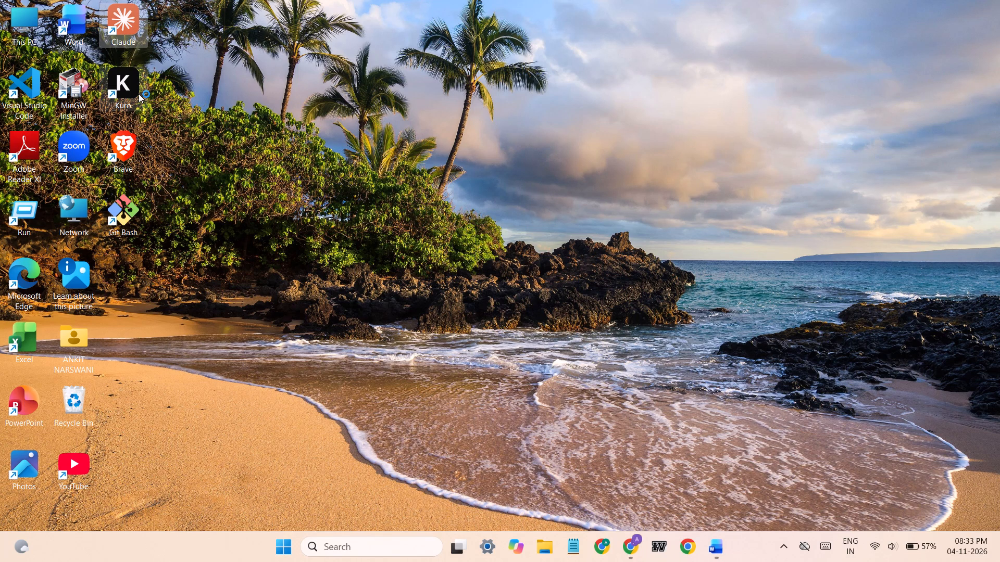
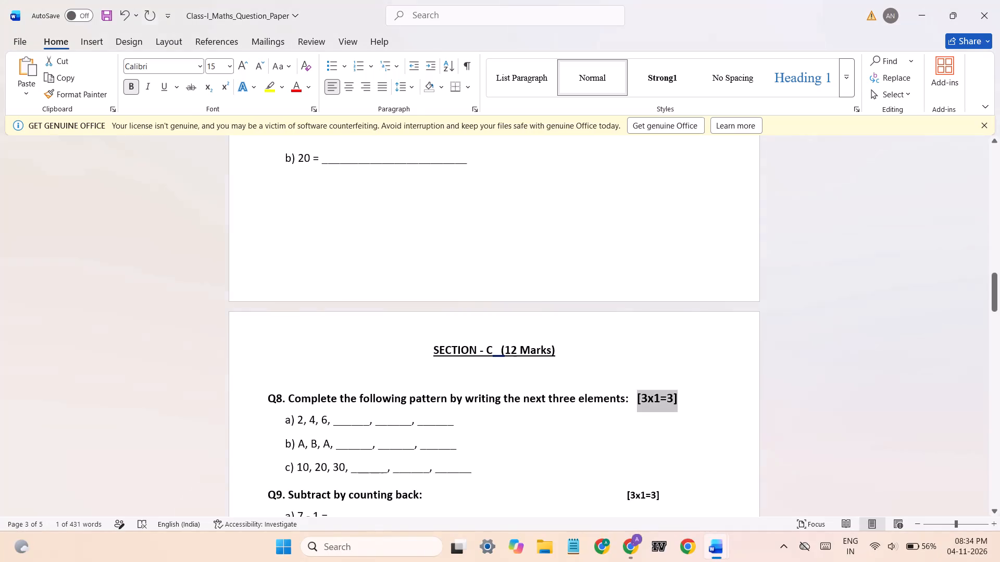
Switch to the UT2_Maths_Class1_Question_Paper document from the other open papers.
{"action": "scroll", "coordinate": [484, 398], "scroll_direction": "up", "scroll_amount": 1}
{"action": "left_click", "coordinate": [530, 459]}
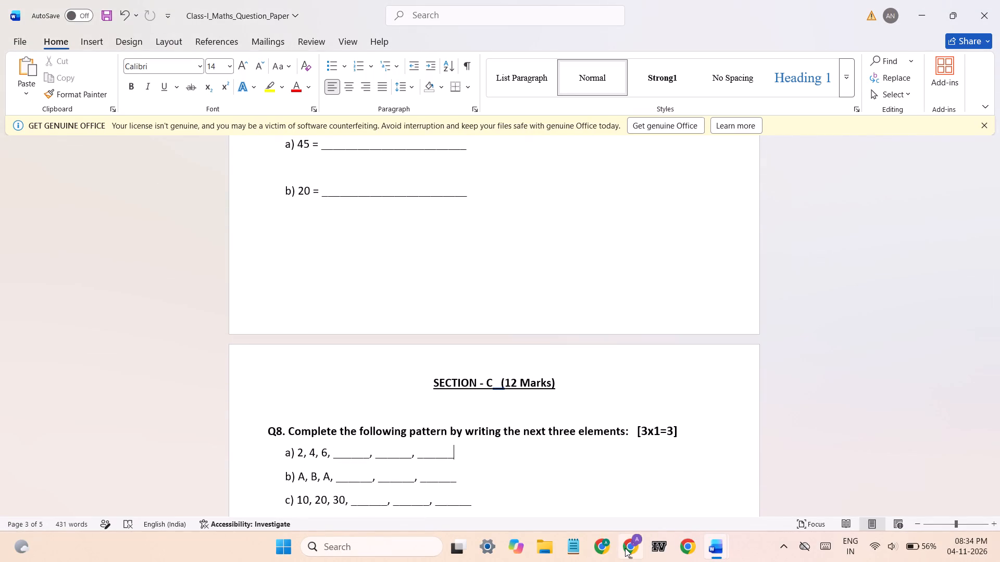
{"action": "left_click", "coordinate": [625, 548]}
{"action": "left_click", "coordinate": [707, 554]}
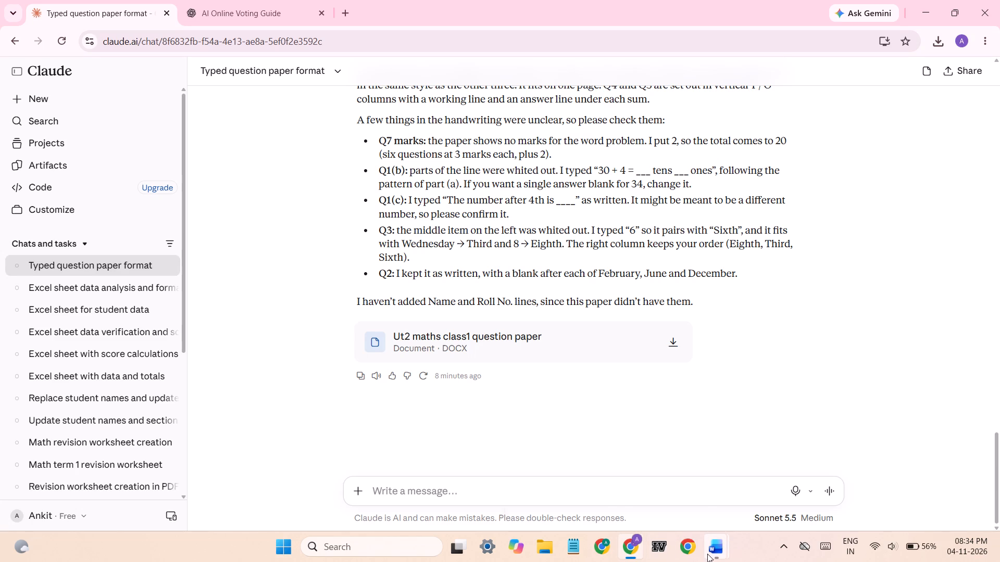
{"action": "left_click", "coordinate": [726, 497]}
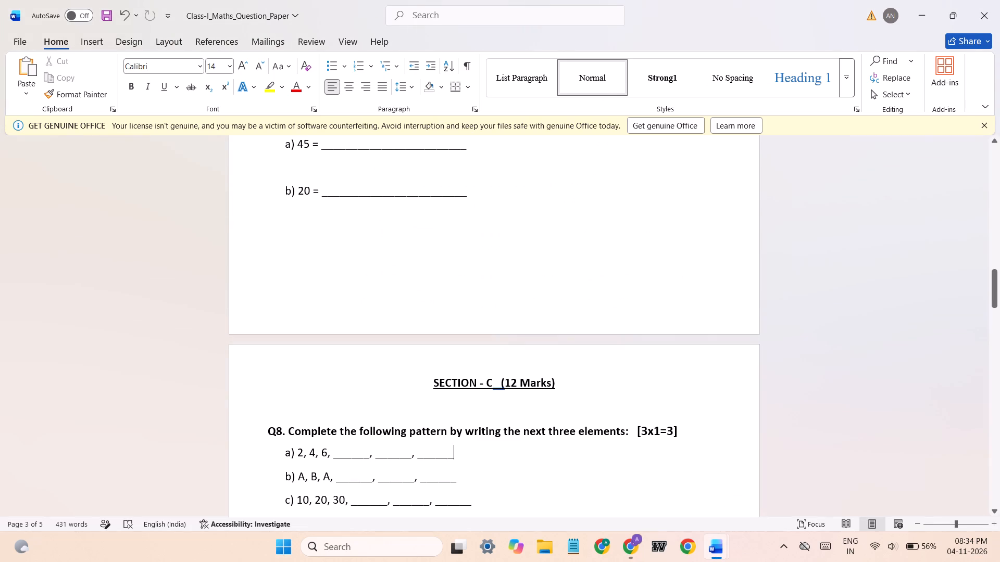
{"action": "left_click", "coordinate": [603, 499]}
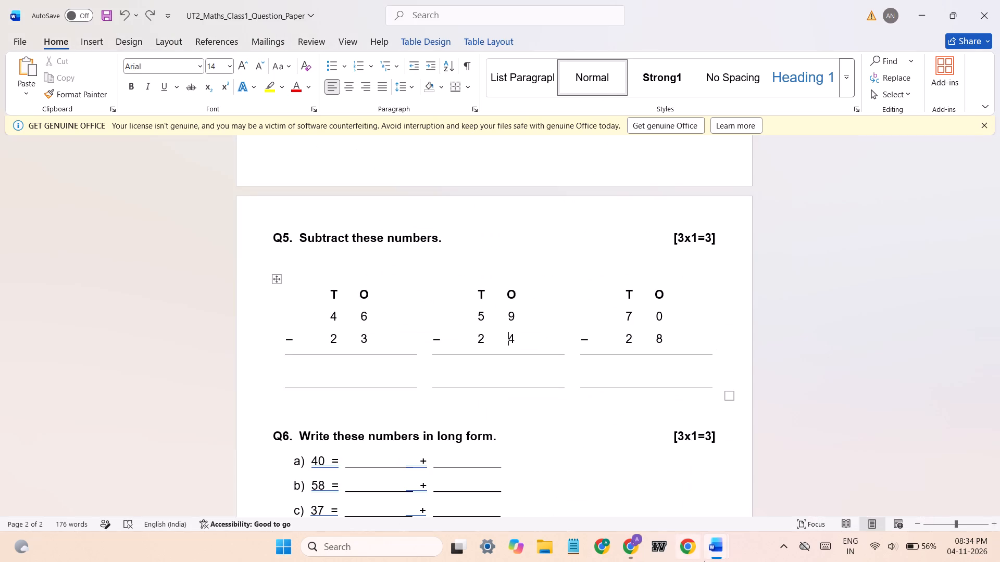
{"action": "left_click", "coordinate": [839, 473]}
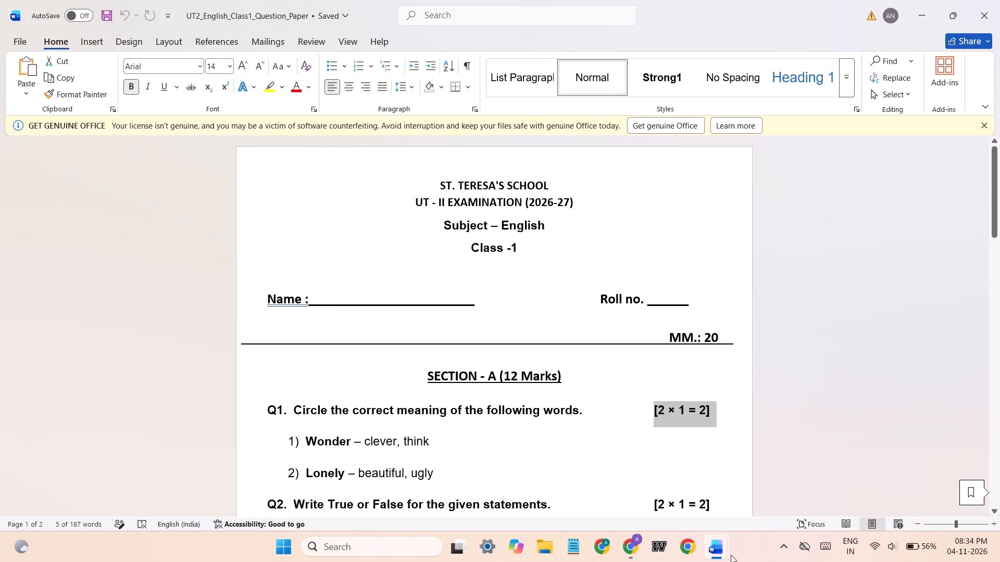
{"action": "left_click", "coordinate": [609, 493]}
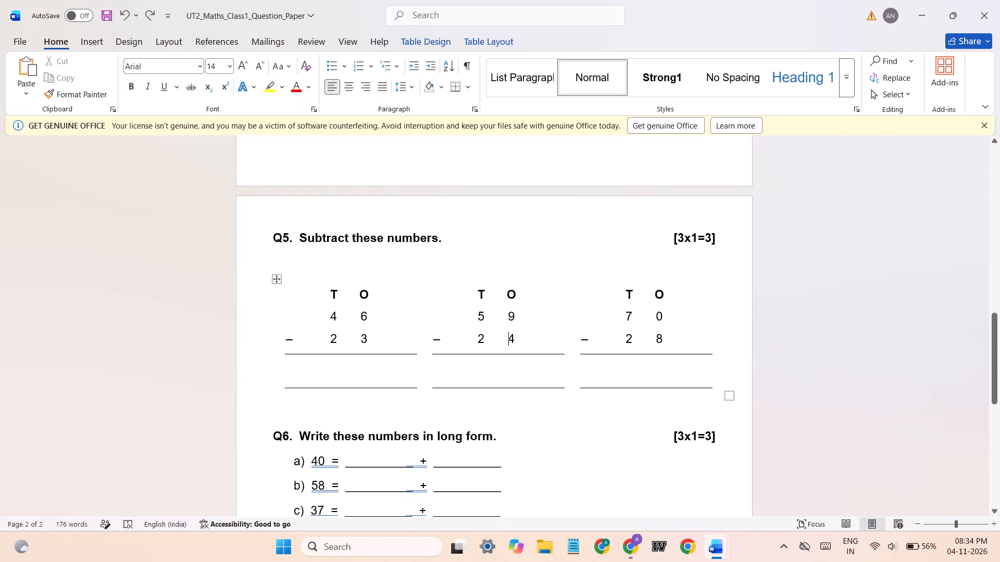
Add a blank line after the last right-column entry of the Q3 matching table to separate it from Q4.
{"action": "scroll", "coordinate": [466, 364], "scroll_direction": "right", "scroll_amount": 2}
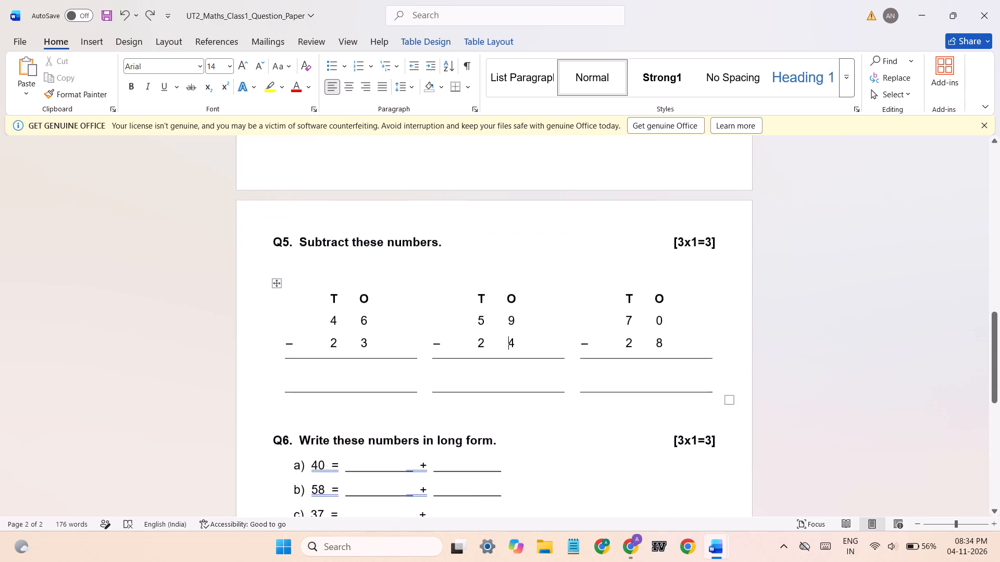
{"action": "scroll", "coordinate": [466, 364], "scroll_direction": "up", "scroll_amount": 2}
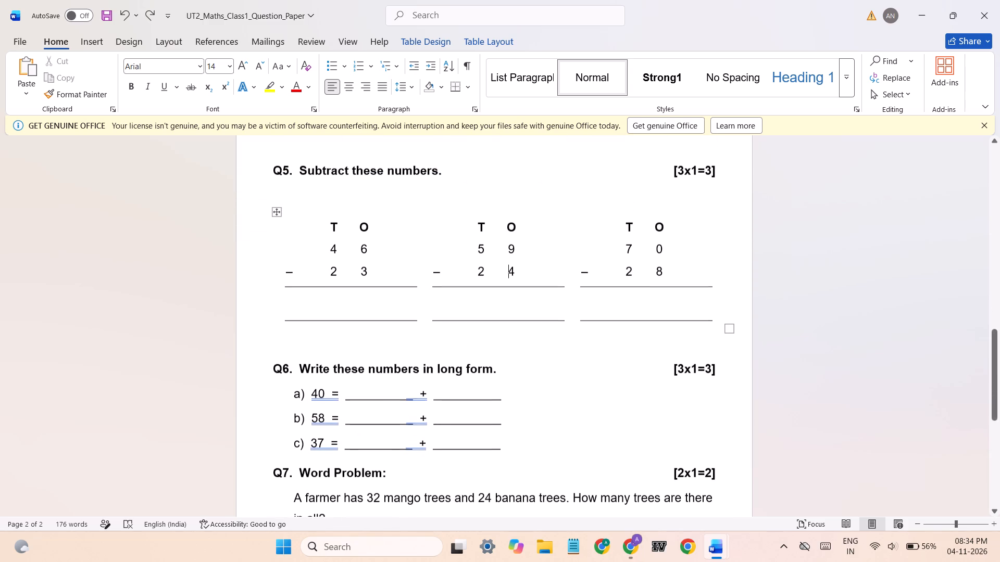
{"action": "scroll", "coordinate": [466, 364], "scroll_direction": "up", "scroll_amount": 2}
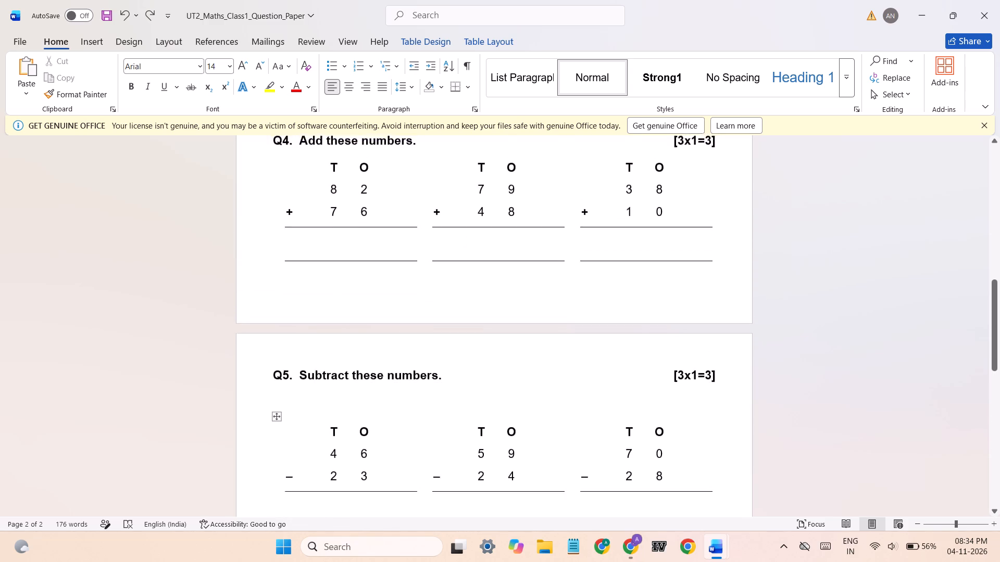
{"action": "scroll", "coordinate": [466, 364], "scroll_direction": "up", "scroll_amount": 2}
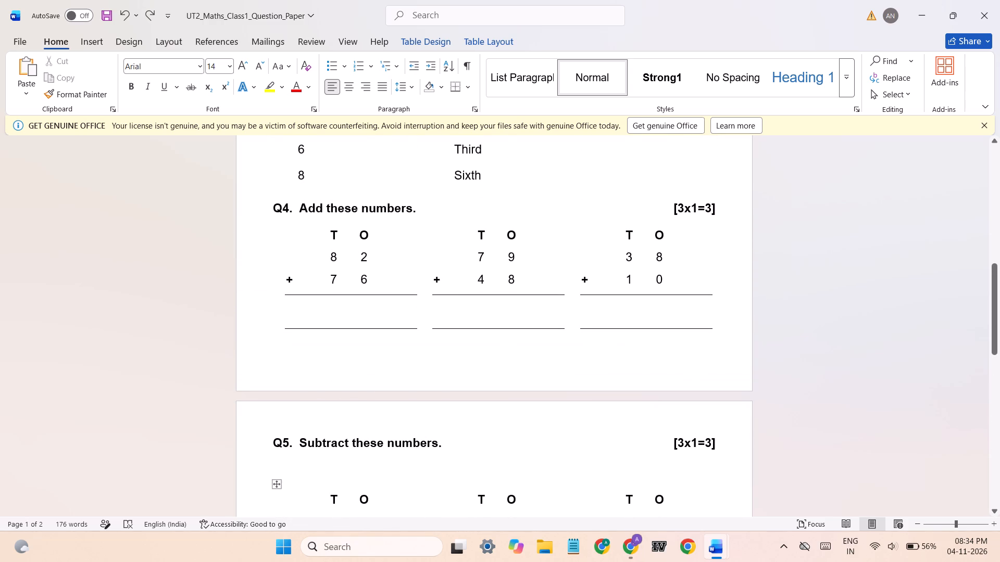
{"action": "scroll", "coordinate": [466, 364], "scroll_direction": "up", "scroll_amount": 1}
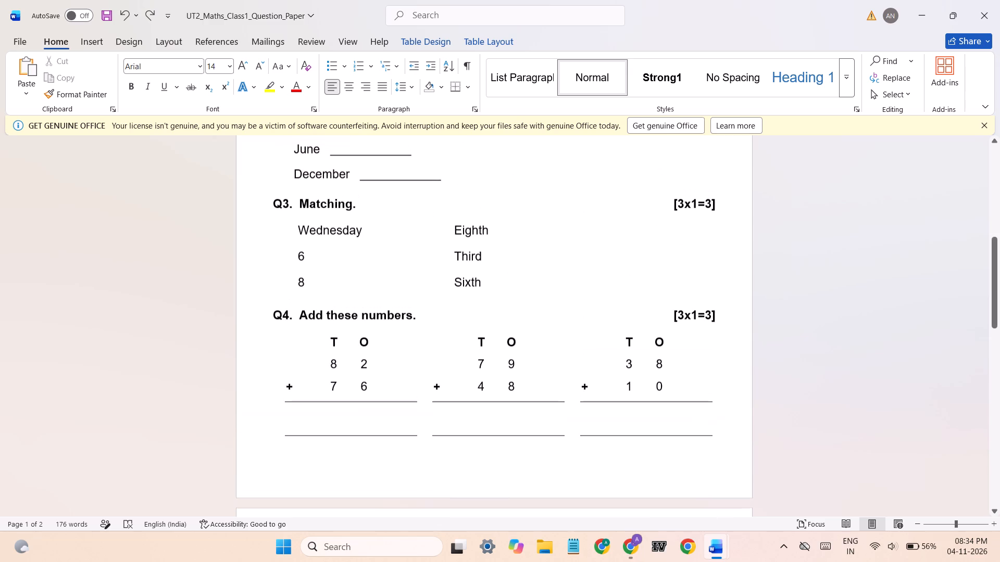
{"action": "scroll", "coordinate": [466, 364], "scroll_direction": "up", "scroll_amount": 2}
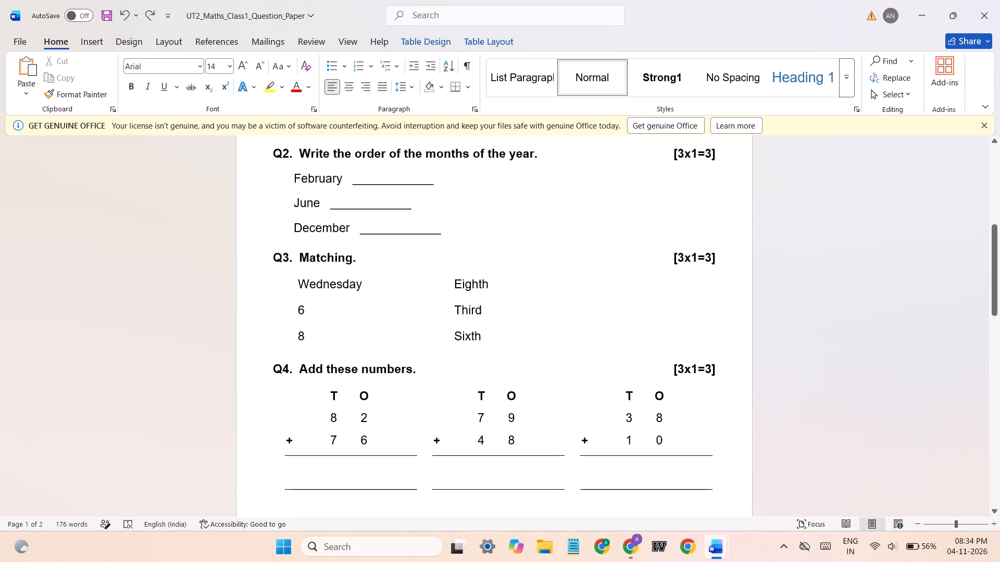
{"action": "scroll", "coordinate": [466, 364], "scroll_direction": "up", "scroll_amount": 2}
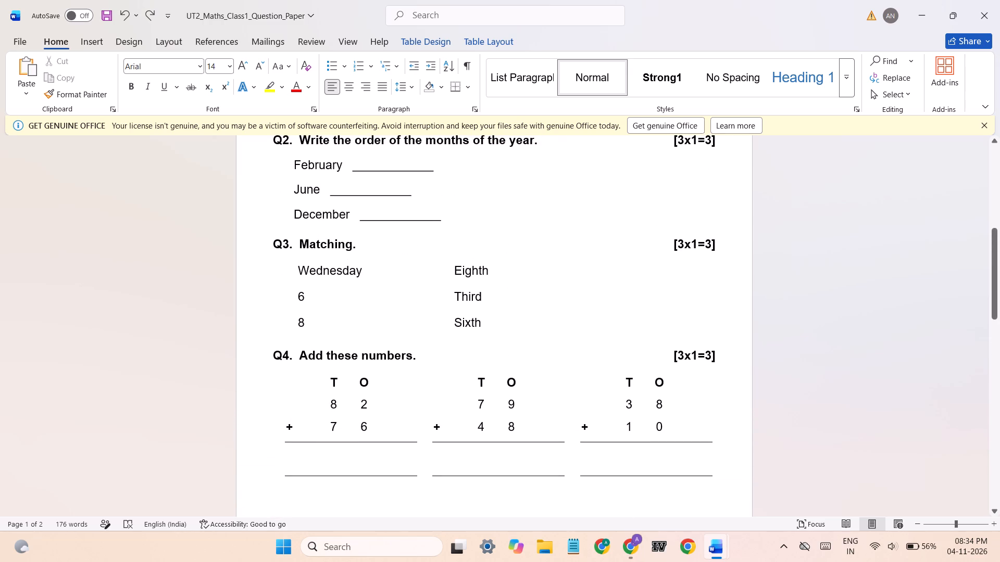
{"action": "left_click", "coordinate": [496, 326]}
{"action": "key", "text": "Return"}
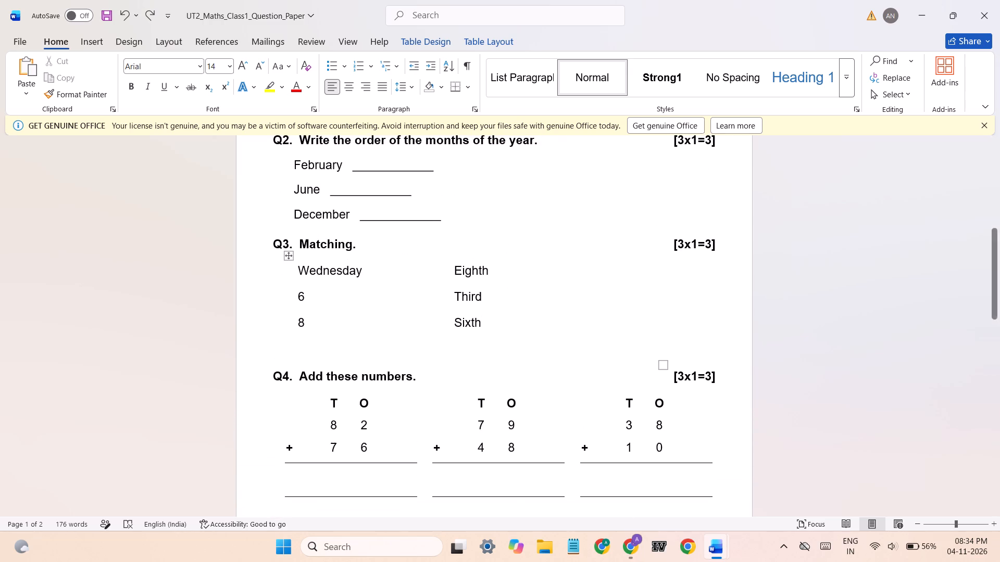
Examine the spacing and page layout around Q3, Q4 and Q5.
{"action": "scroll", "coordinate": [496, 326], "scroll_direction": "right", "scroll_amount": 1}
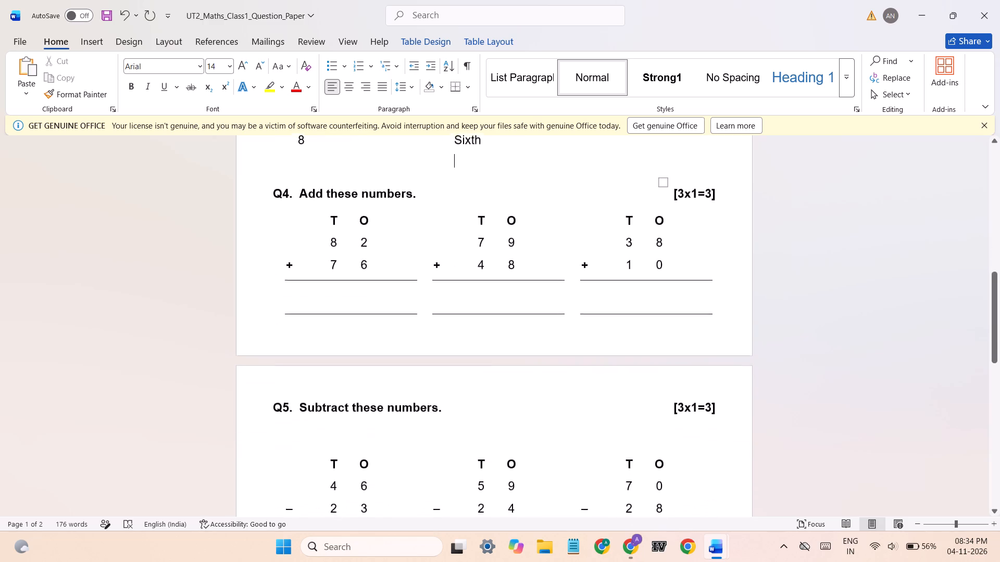
{"action": "scroll", "coordinate": [496, 326], "scroll_direction": "right", "scroll_amount": 2}
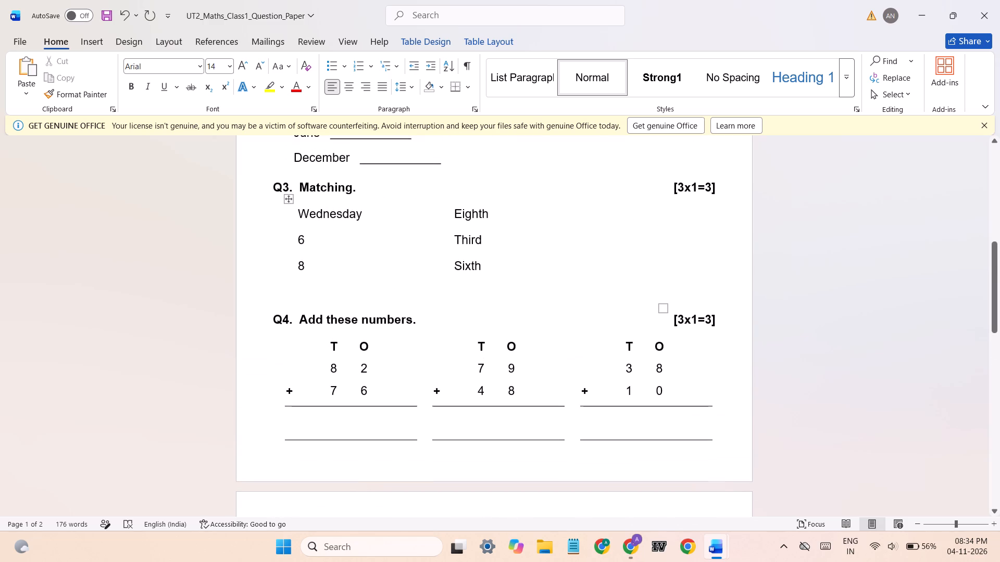
{"action": "scroll", "coordinate": [496, 326], "scroll_direction": "right", "scroll_amount": 2}
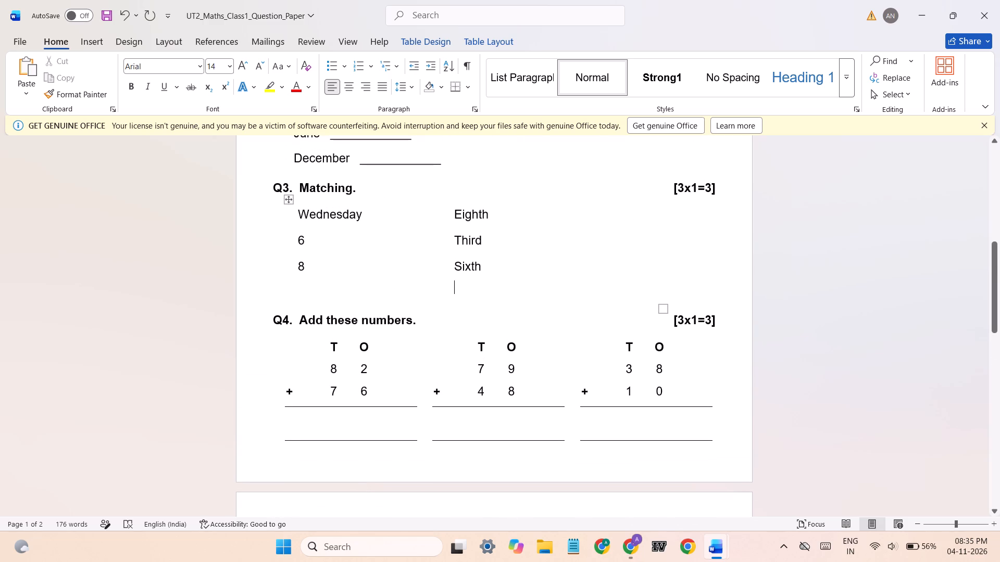
{"action": "scroll", "coordinate": [496, 326], "scroll_direction": "right", "scroll_amount": 3}
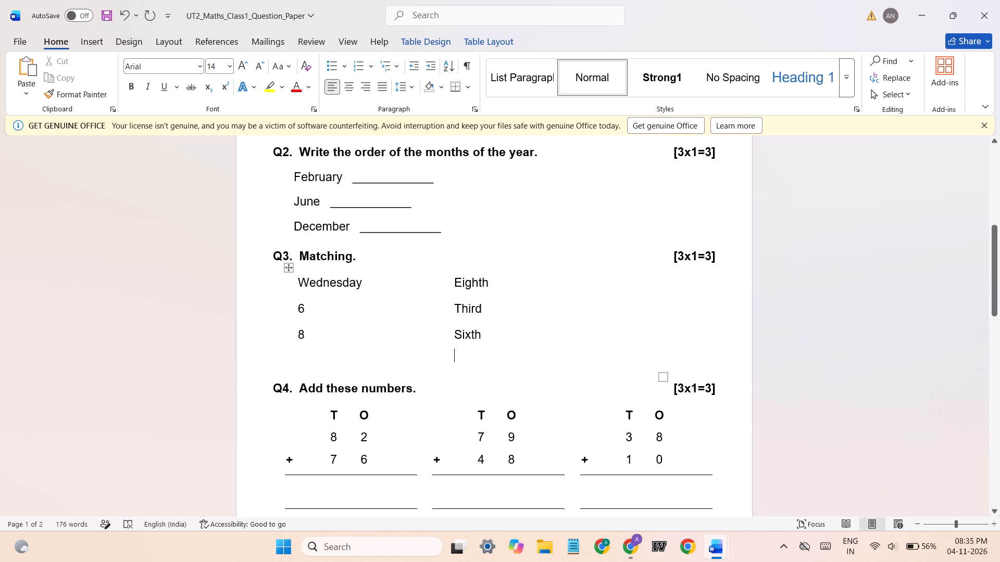
Change the first and third right-column entries of the Q3 matching table to Eight and Six.
{"action": "scroll", "coordinate": [470, 287], "scroll_direction": "up", "scroll_amount": 2}
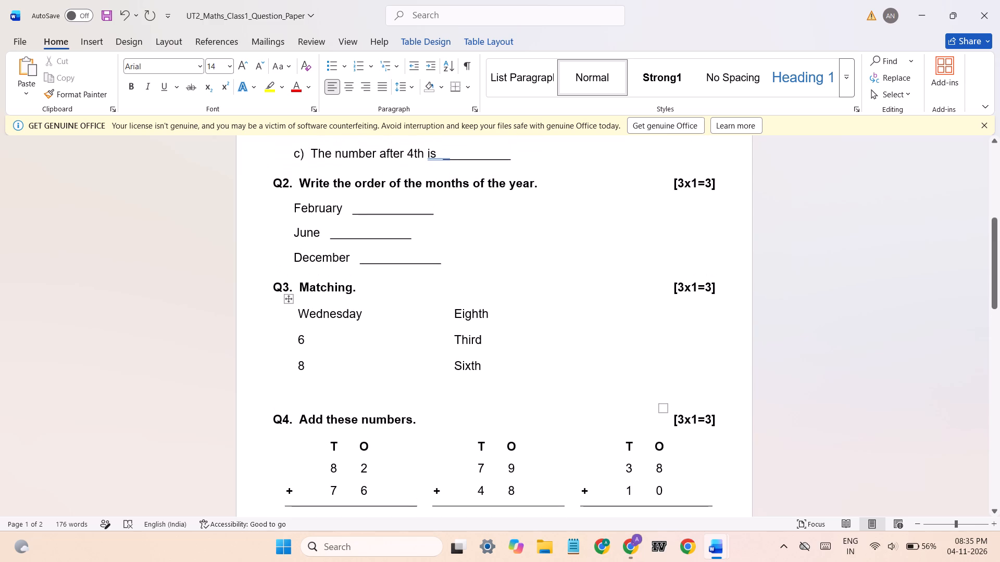
{"action": "scroll", "coordinate": [470, 287], "scroll_direction": "up", "scroll_amount": 1}
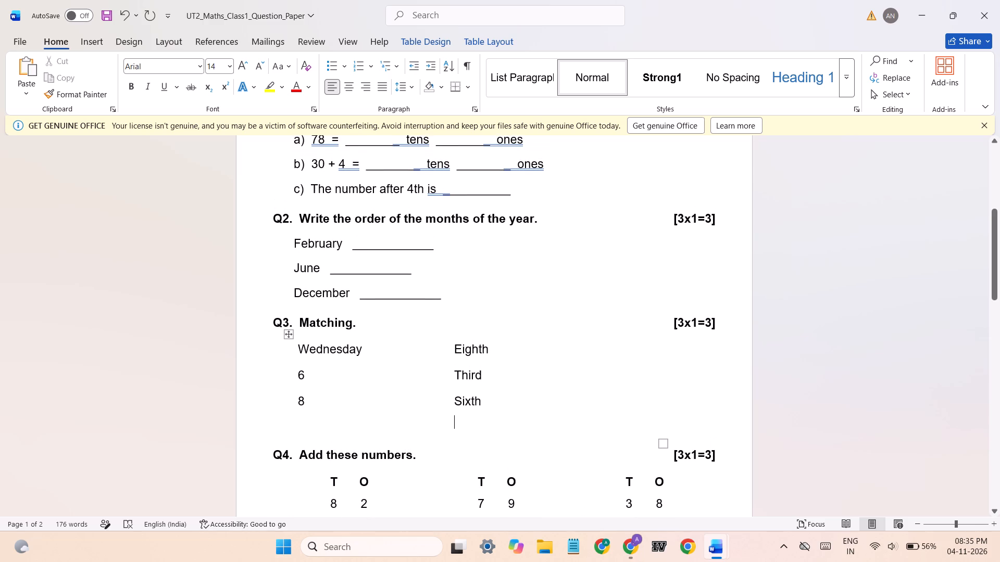
{"action": "scroll", "coordinate": [470, 287], "scroll_direction": "up", "scroll_amount": 1}
{"action": "left_click", "coordinate": [493, 342]}
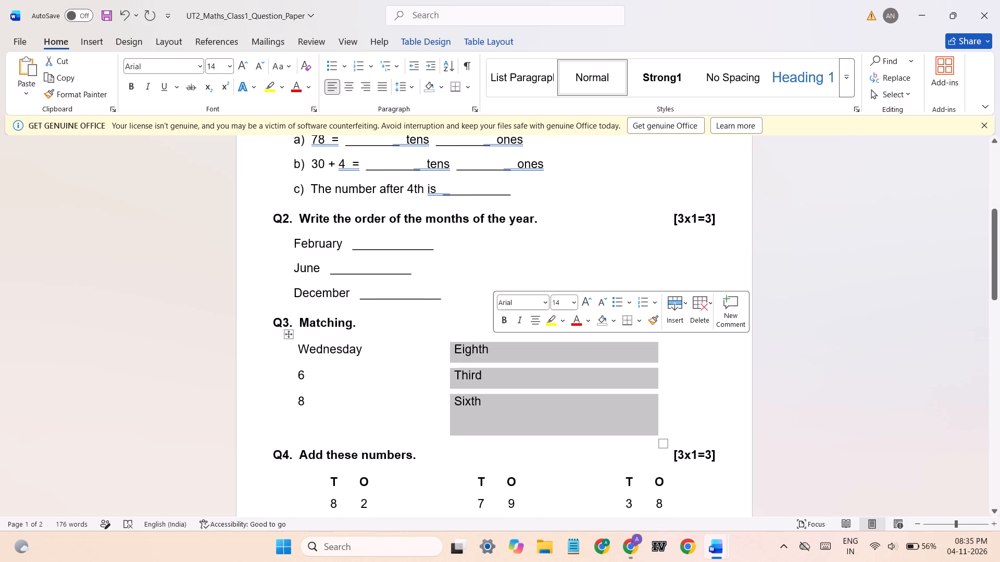
{"action": "left_click", "coordinate": [485, 352]}
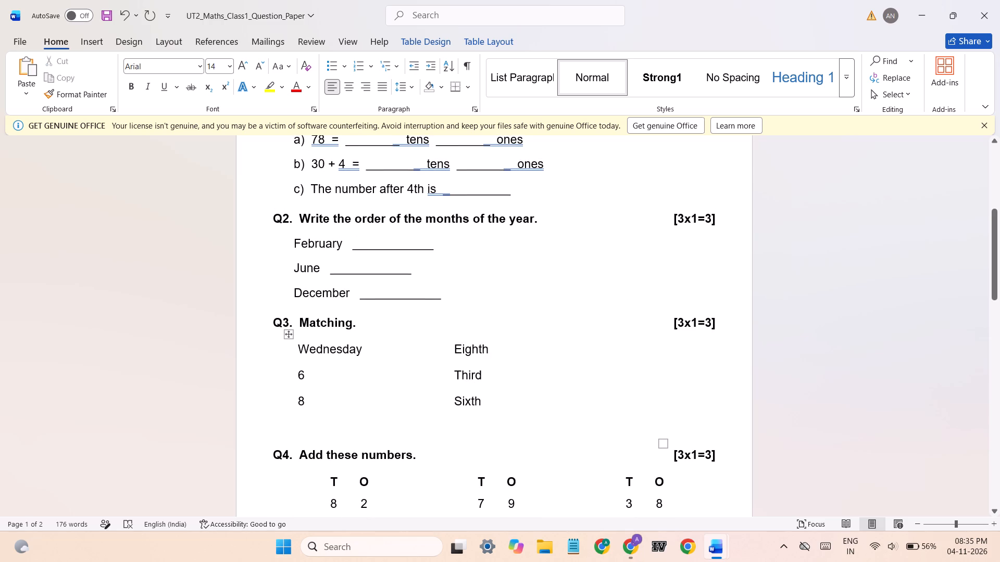
{"action": "key", "text": "BackSpace"}
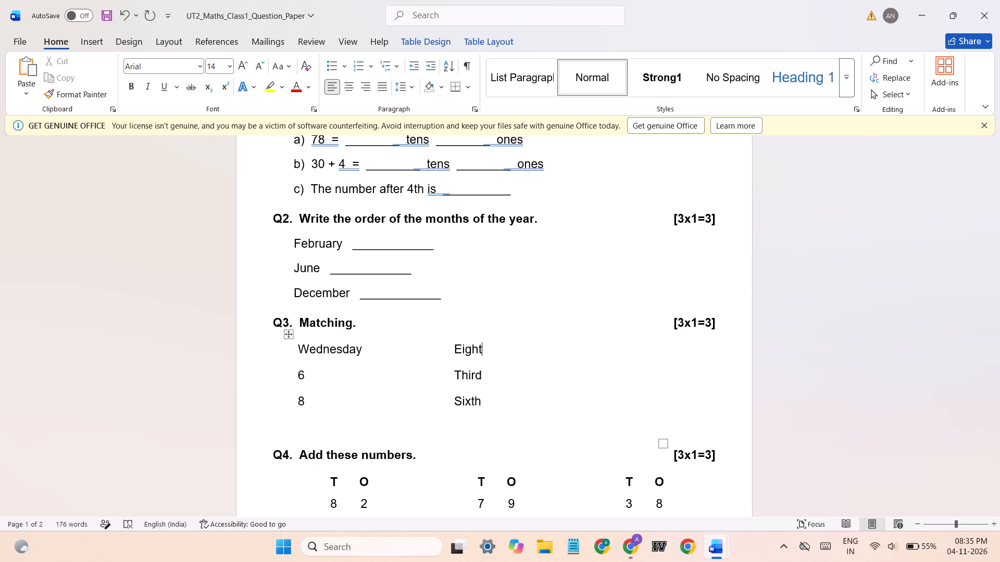
{"action": "left_click", "coordinate": [480, 407]}
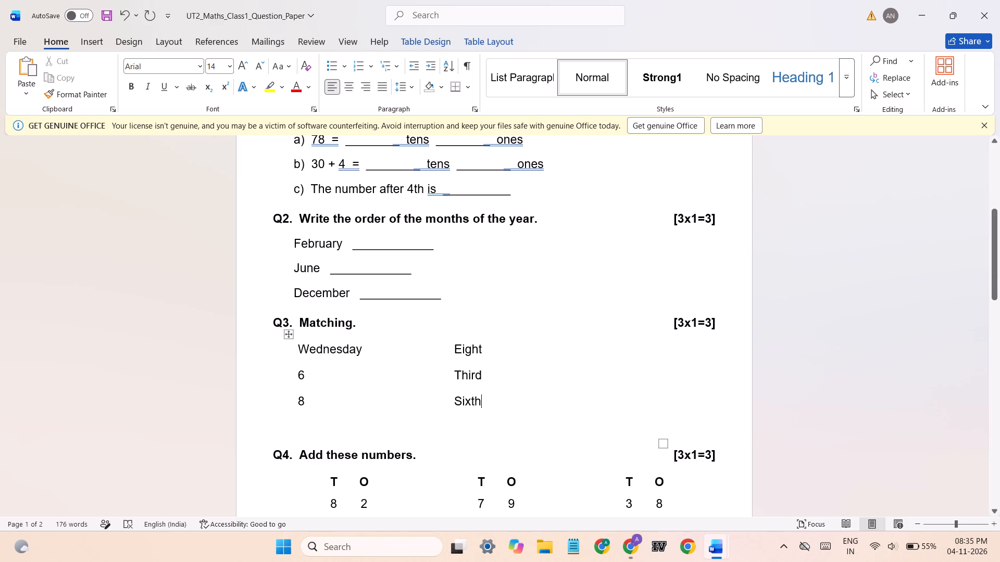
{"action": "key", "text": "BackSpace"}
{"action": "key", "text": "BackSpace"}
Remove the extra spaces before and after the equals sign in Q1 part a), the 78 item.
{"action": "scroll", "coordinate": [480, 407], "scroll_direction": "up", "scroll_amount": 1}
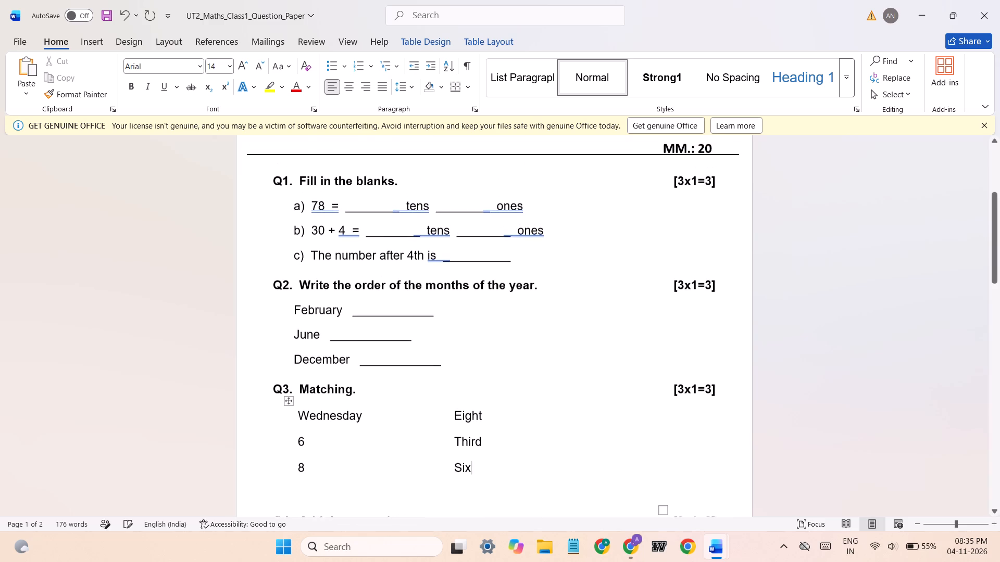
{"action": "scroll", "coordinate": [480, 407], "scroll_direction": "up", "scroll_amount": 1}
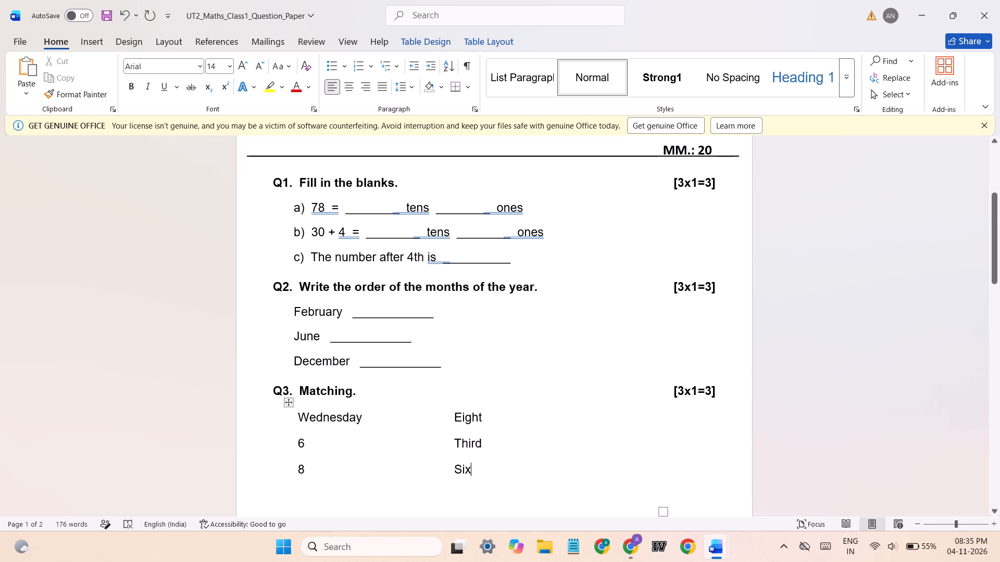
{"action": "scroll", "coordinate": [380, 316], "scroll_direction": "right", "scroll_amount": 1}
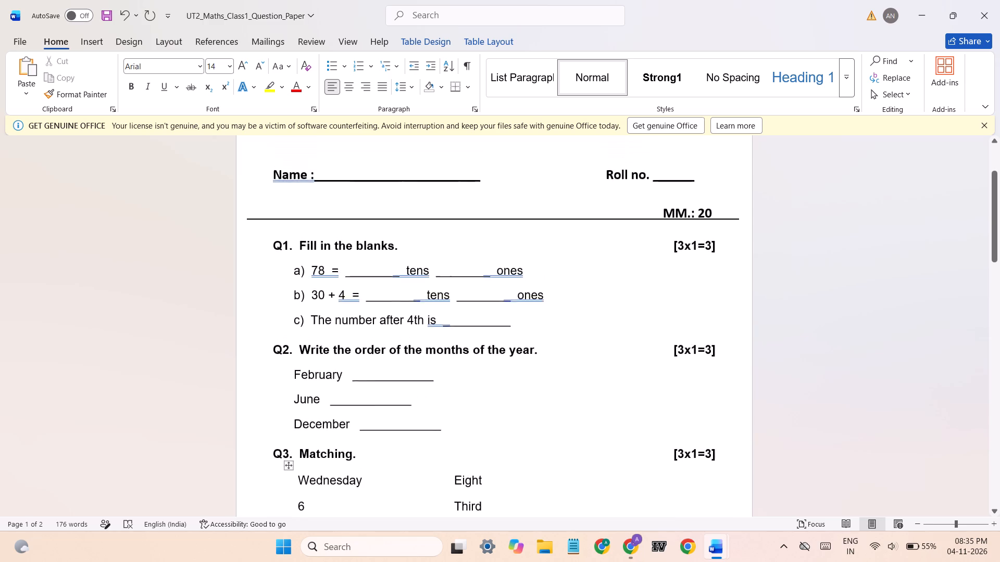
{"action": "scroll", "coordinate": [380, 316], "scroll_direction": "right", "scroll_amount": 2}
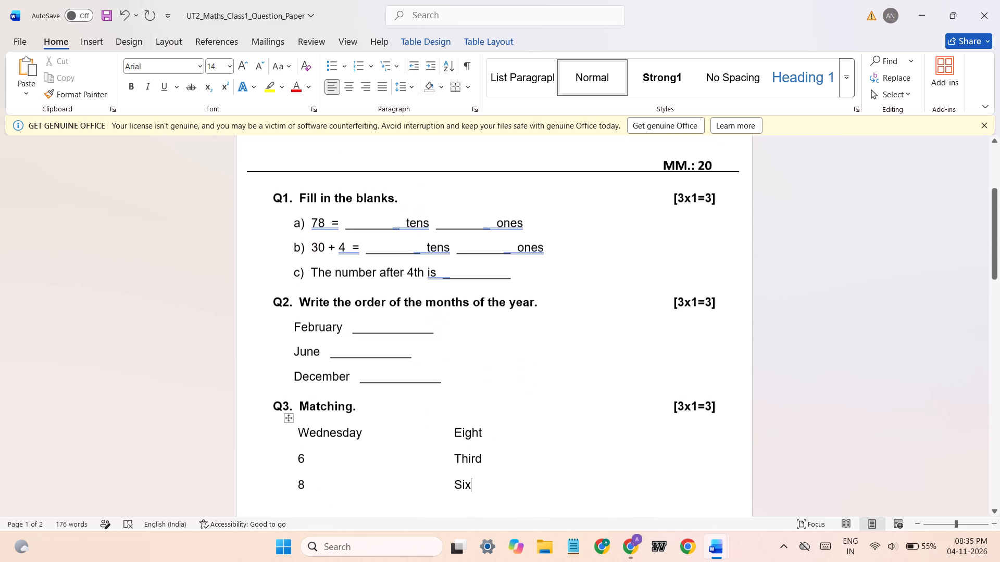
{"action": "scroll", "coordinate": [380, 316], "scroll_direction": "right", "scroll_amount": 1}
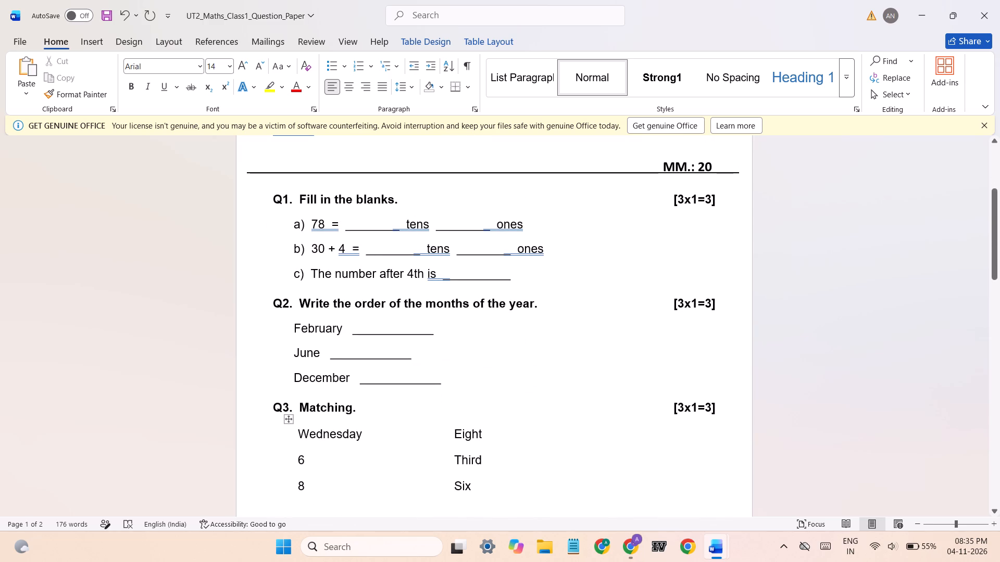
{"action": "left_click", "coordinate": [333, 226]}
{"action": "key", "text": "BackSpace"}
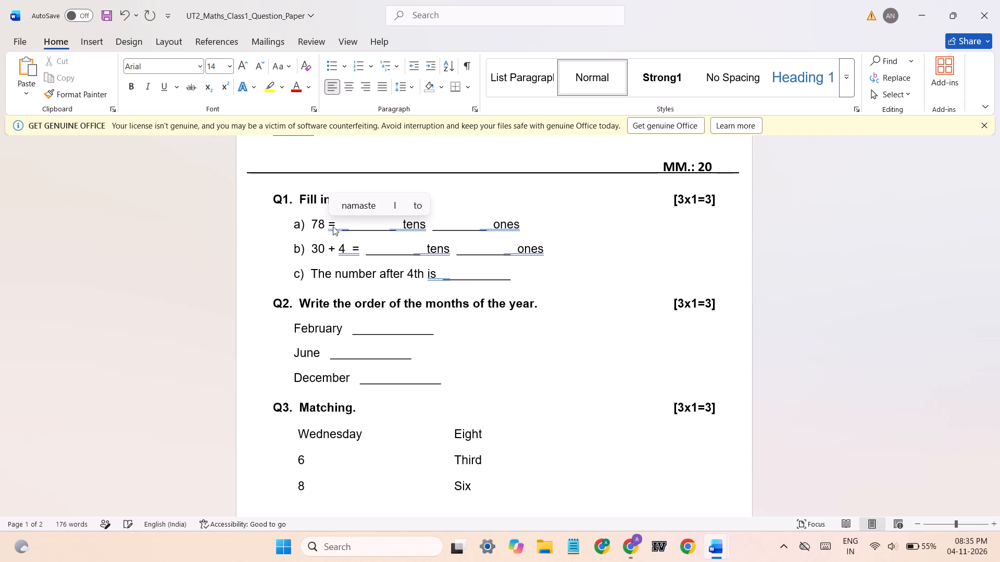
{"action": "key", "text": "Right"}
{"action": "key", "text": "Right"}
{"action": "key", "text": "Right"}
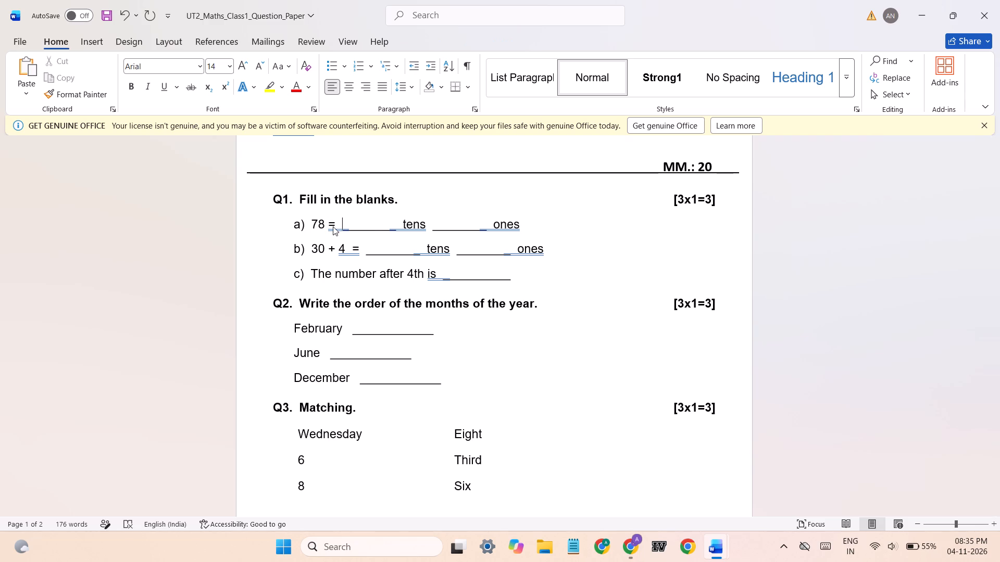
{"action": "key", "text": "BackSpace"}
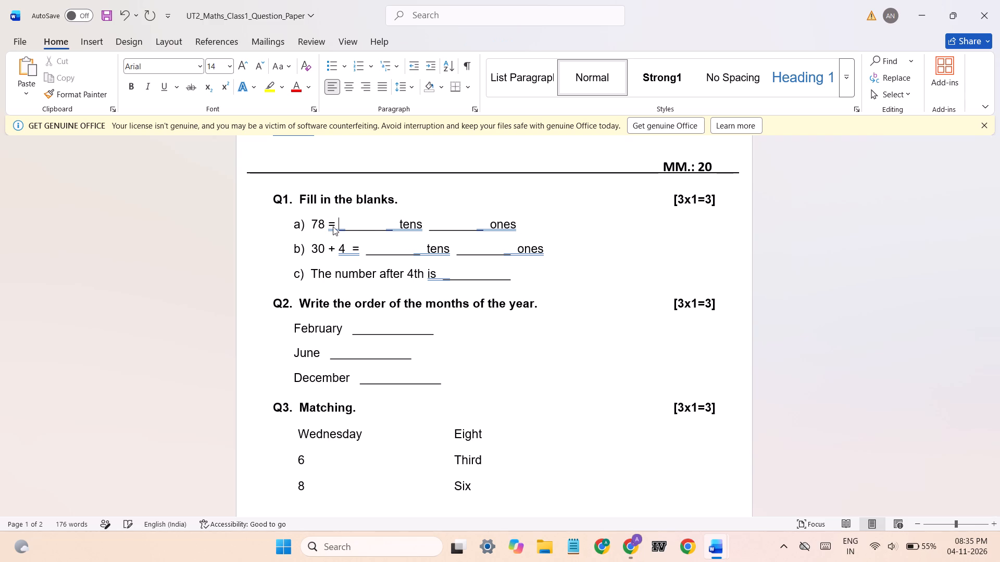
{"action": "key", "text": "BackSpace"}
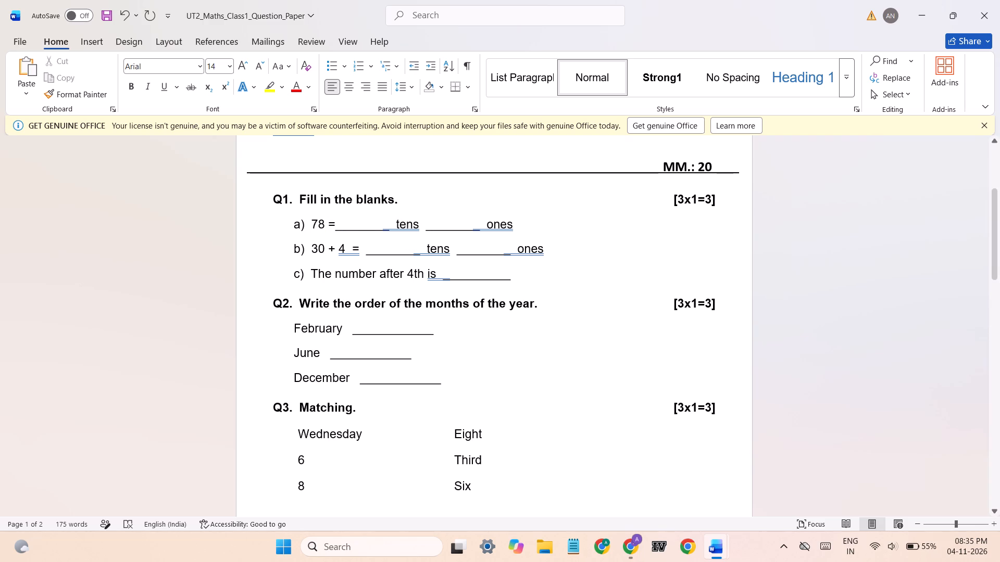
Remove the extra spacing between the first blank and "tens" in Q1 part a).
{"action": "left_click", "coordinate": [397, 227]}
{"action": "key", "text": "BackSpace"}
{"action": "key", "text": "BackSpace"}
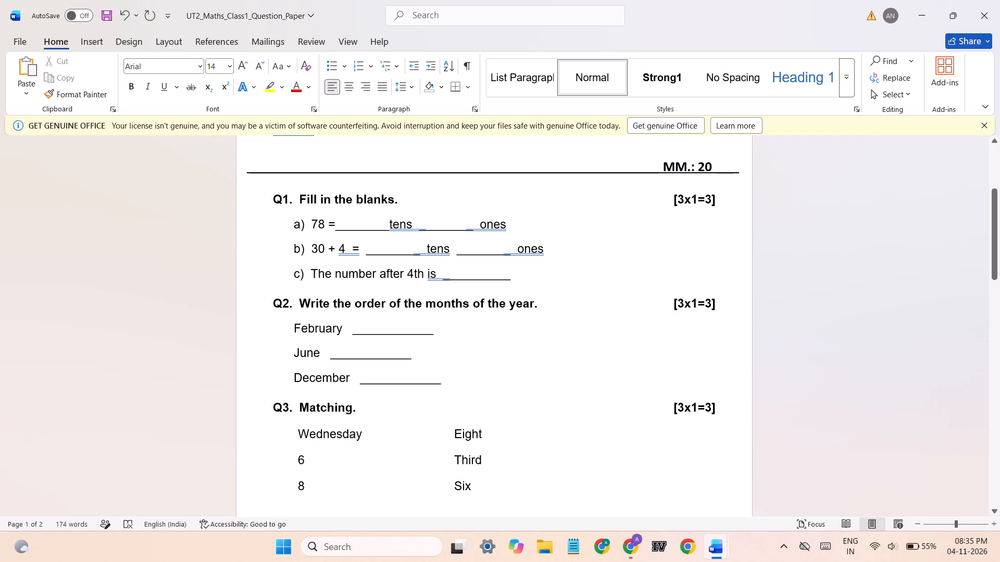
Remove the extra space between "tens" and the second blank in Q1 part a).
{"action": "left_click", "coordinate": [416, 224]}
{"action": "key", "text": "Right"}
{"action": "type", "text": "=="}
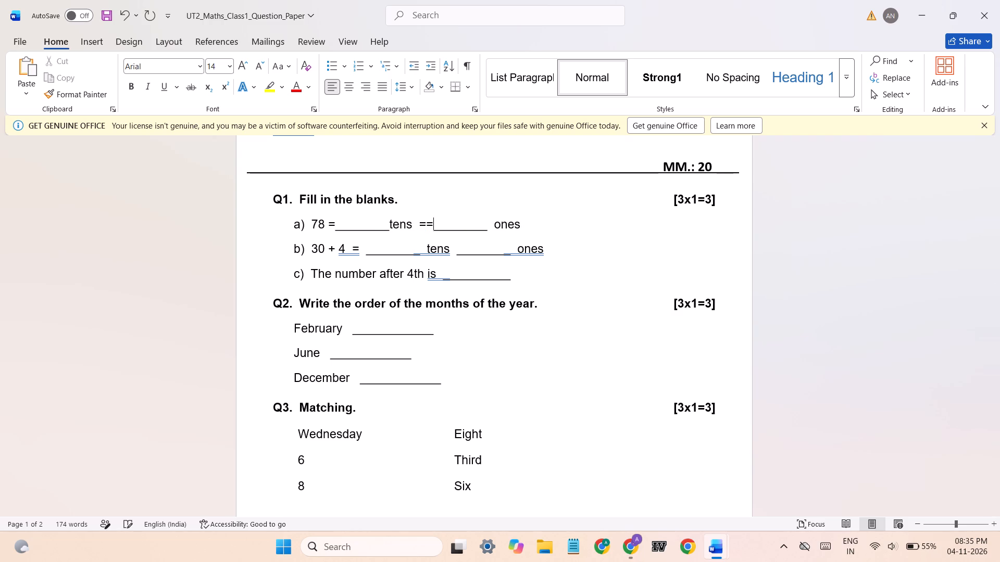
{"action": "key", "text": "BackSpace"}
{"action": "key", "text": "BackSpace"}
{"action": "key", "text": "BackSpace"}
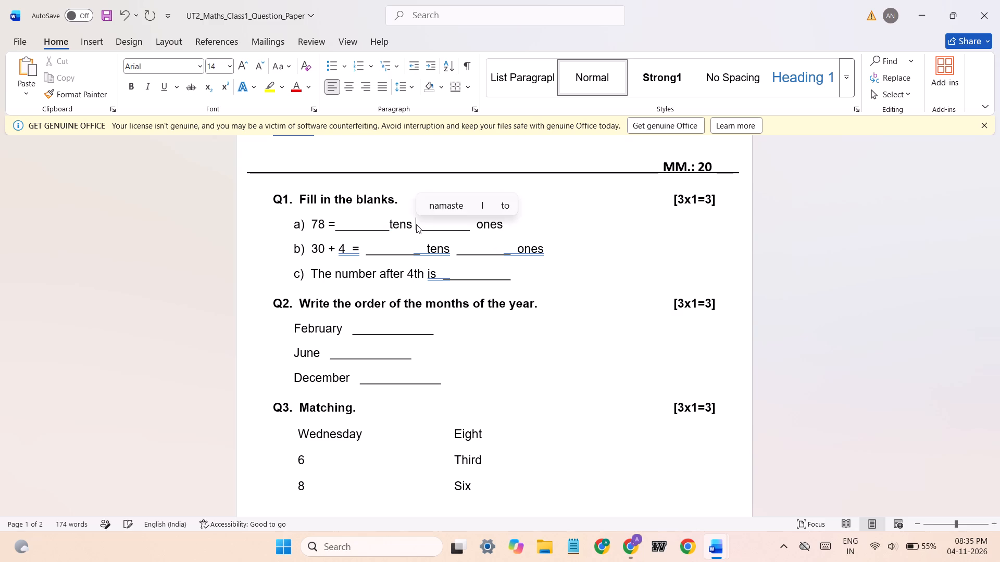
Remove the extra space between the second blank and "ones" in Q1 part a).
{"action": "key", "text": "Right"}
{"action": "key", "text": "Right"}
{"action": "key", "text": "Right"}
{"action": "key", "text": "Right"}
{"action": "key", "text": "Right"}
{"action": "key", "text": "Right"}
{"action": "key", "text": "Right"}
{"action": "key", "text": "Right"}
{"action": "key", "text": "Right"}
{"action": "key", "text": "Right"}
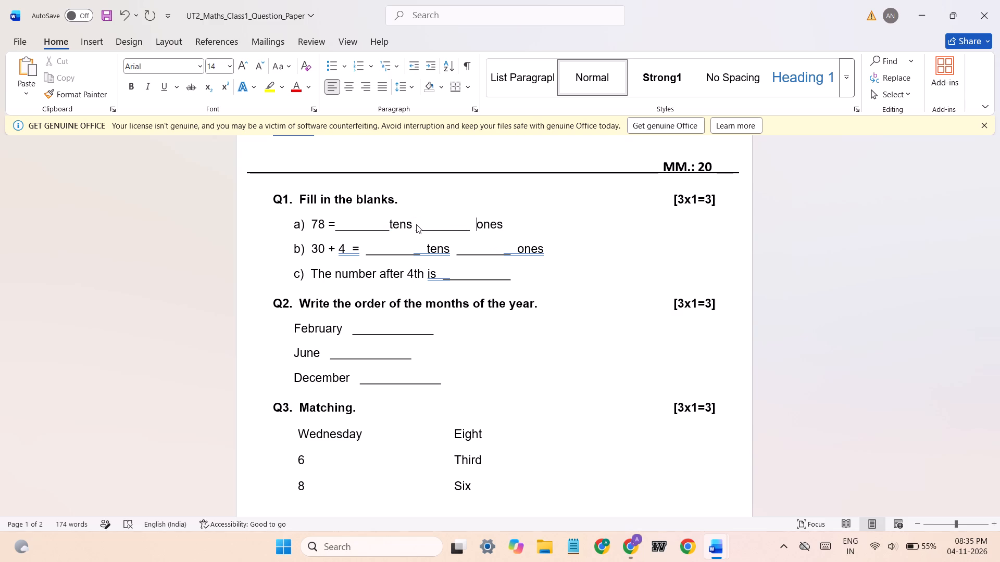
{"action": "key", "text": "BackSpace"}
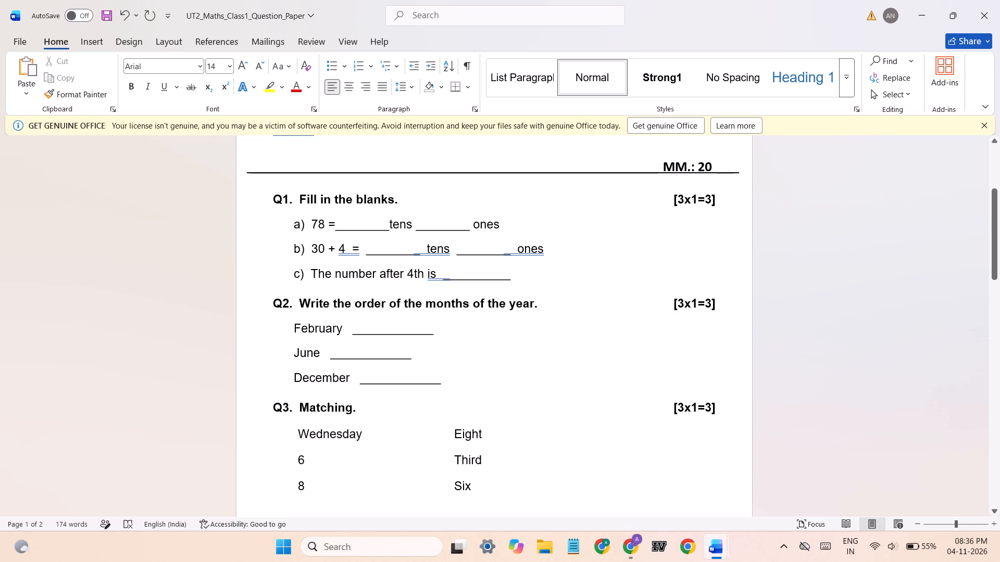
Reduce the gap before the equals sign in Q1 part b), the 30 + 4 item, to a single space.
{"action": "left_click", "coordinate": [354, 250]}
{"action": "key", "text": "BackSpace"}
{"action": "key", "text": "BackSpace"}
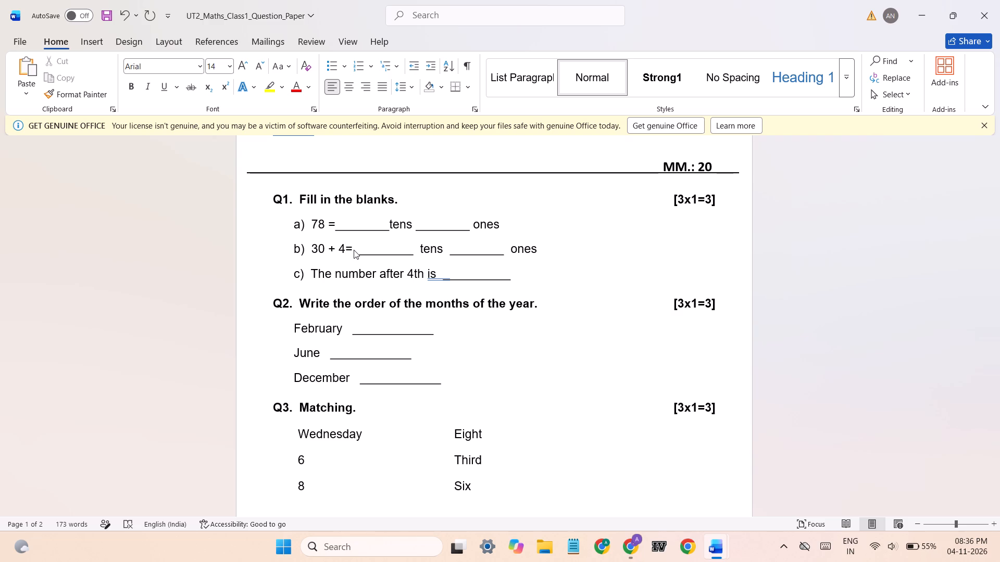
{"action": "key", "text": "space"}
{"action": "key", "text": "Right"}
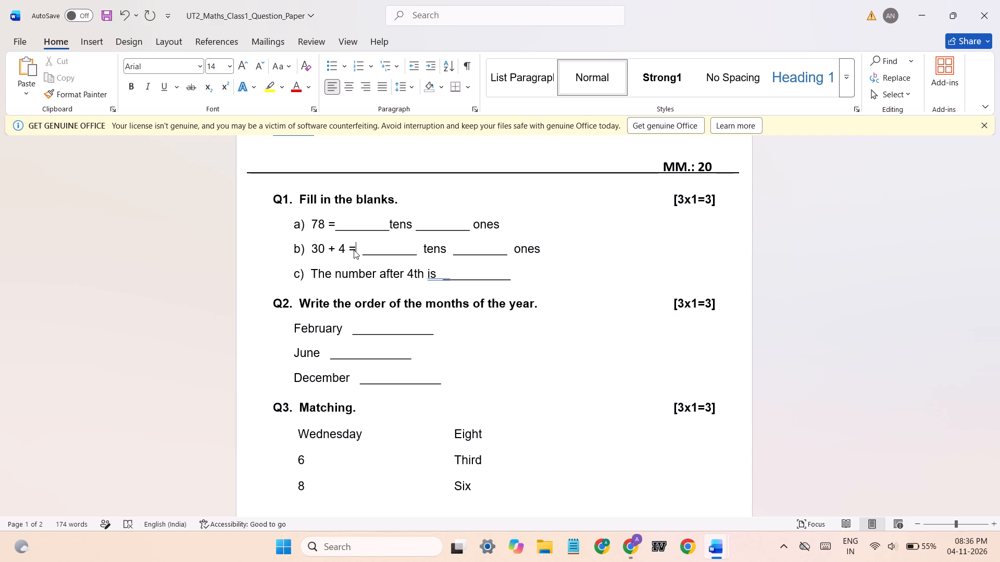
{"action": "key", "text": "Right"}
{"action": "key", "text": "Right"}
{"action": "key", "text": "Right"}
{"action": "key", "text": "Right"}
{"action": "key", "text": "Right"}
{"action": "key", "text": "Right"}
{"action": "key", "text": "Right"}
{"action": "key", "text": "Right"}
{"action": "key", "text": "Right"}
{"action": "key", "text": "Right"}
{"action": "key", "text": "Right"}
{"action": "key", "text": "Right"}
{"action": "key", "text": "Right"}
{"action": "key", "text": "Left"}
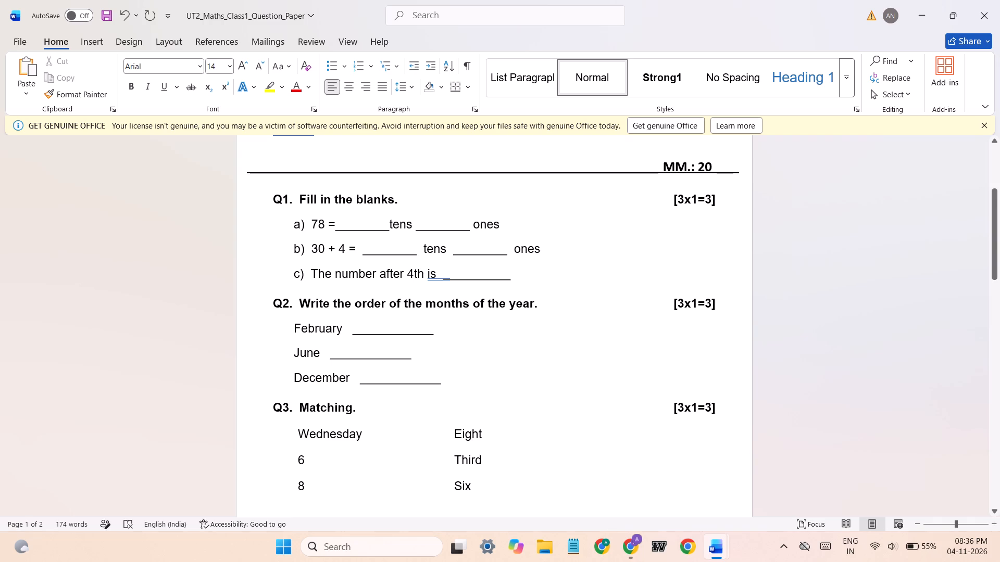
Remove the spacing between "is" and the blank in Q1 part c), keeping the word "is" complete.
{"action": "left_click", "coordinate": [444, 278]}
{"action": "key", "text": "BackSpace"}
{"action": "key", "text": "BackSpace"}
{"action": "key", "text": "BackSpace"}
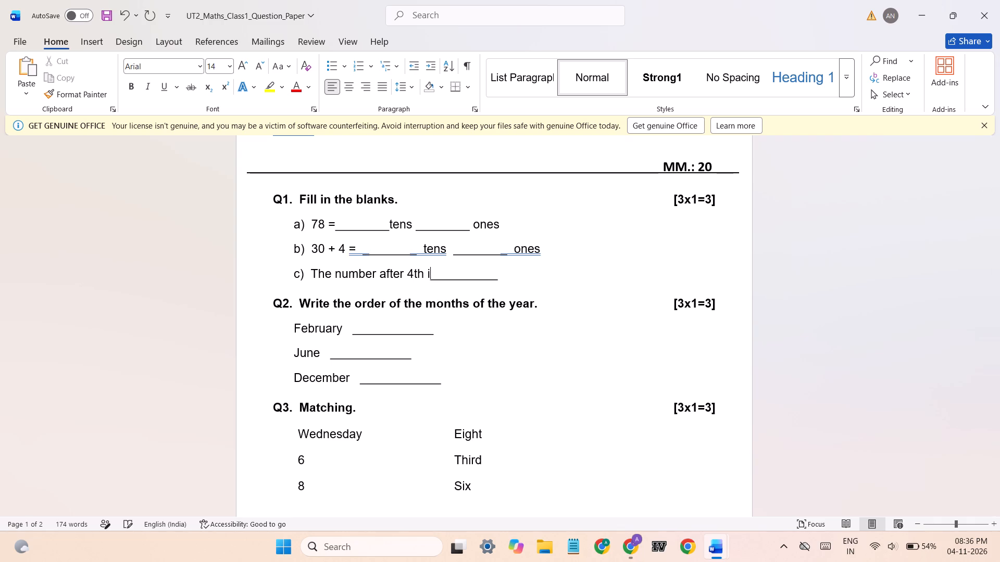
{"action": "key", "text": "s"}
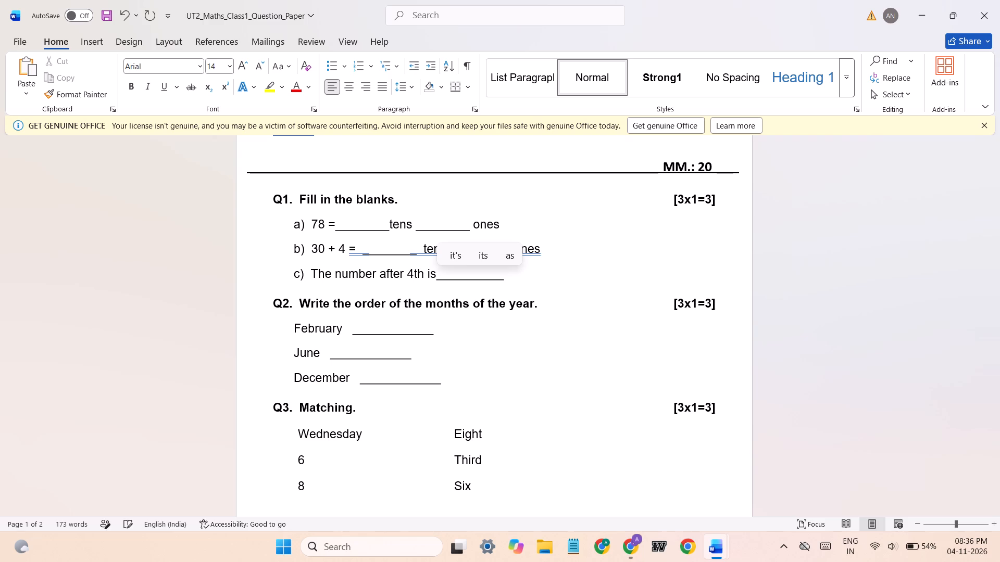
Examine the content and spacing of the questions from Q2 through the Q7 word problem.
{"action": "left_click", "coordinate": [372, 353]}
{"action": "scroll", "coordinate": [373, 316], "scroll_direction": "down", "scroll_amount": 1}
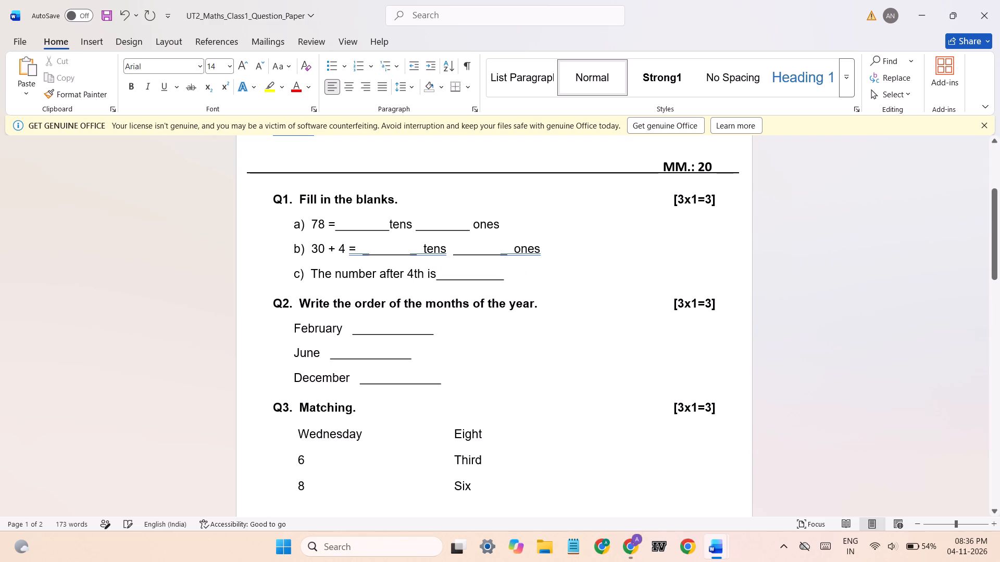
{"action": "scroll", "coordinate": [373, 316], "scroll_direction": "down", "scroll_amount": 1}
{"action": "left_click", "coordinate": [391, 347]}
{"action": "scroll", "coordinate": [391, 347], "scroll_direction": "down", "scroll_amount": 1}
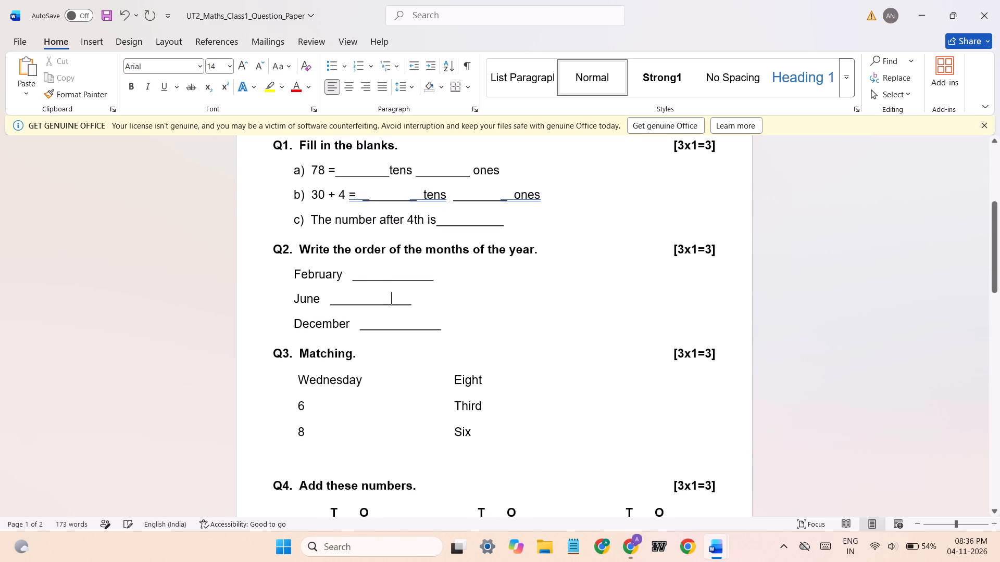
{"action": "scroll", "coordinate": [391, 347], "scroll_direction": "down", "scroll_amount": 2}
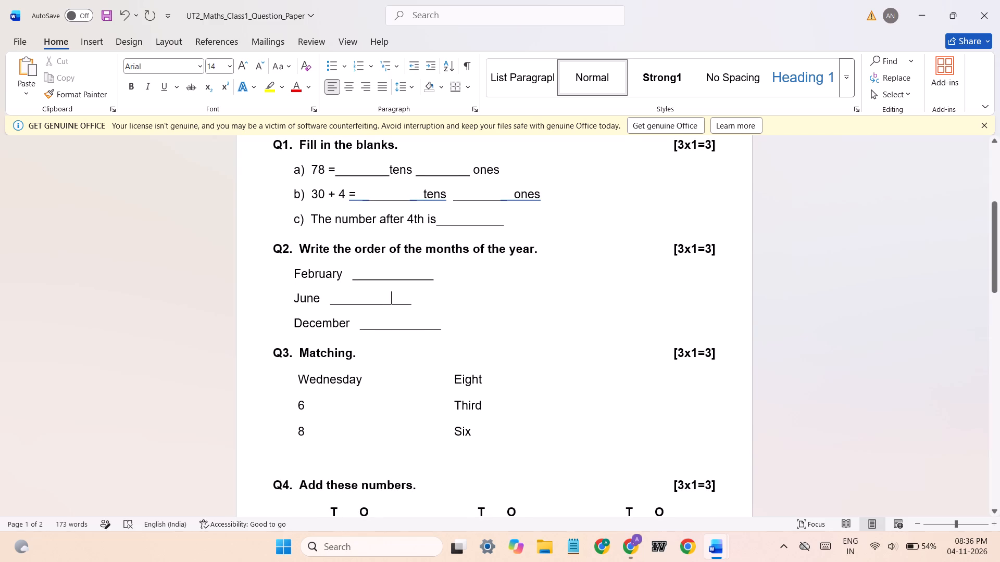
{"action": "scroll", "coordinate": [391, 347], "scroll_direction": "down", "scroll_amount": 2}
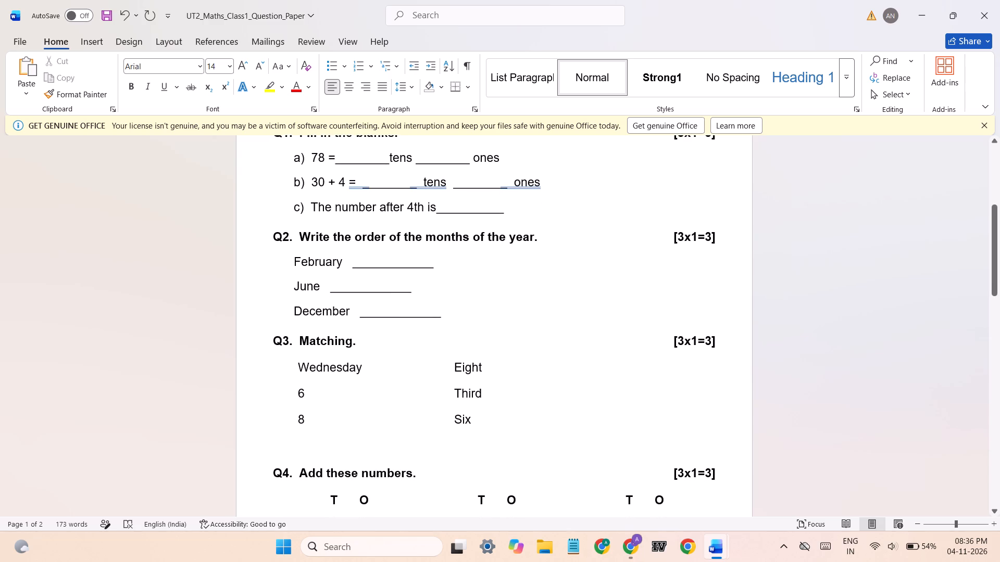
{"action": "scroll", "coordinate": [391, 347], "scroll_direction": "down", "scroll_amount": 2}
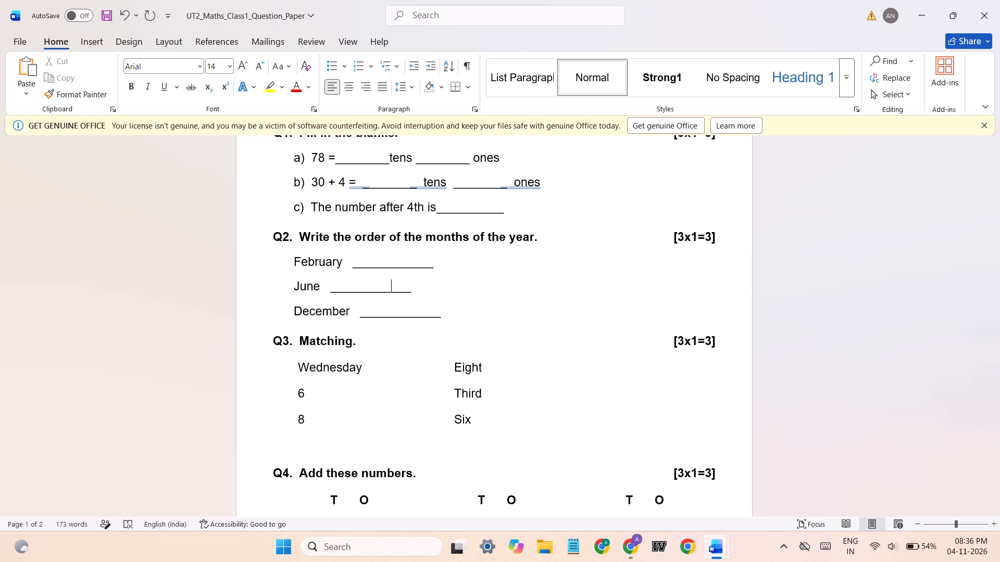
{"action": "scroll", "coordinate": [391, 347], "scroll_direction": "down", "scroll_amount": 1}
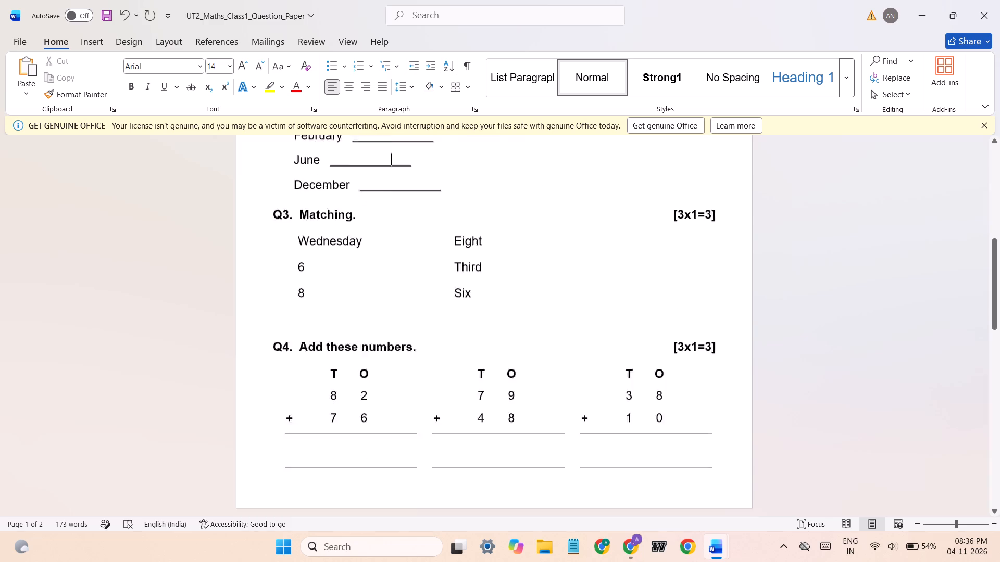
{"action": "scroll", "coordinate": [391, 347], "scroll_direction": "down", "scroll_amount": 1}
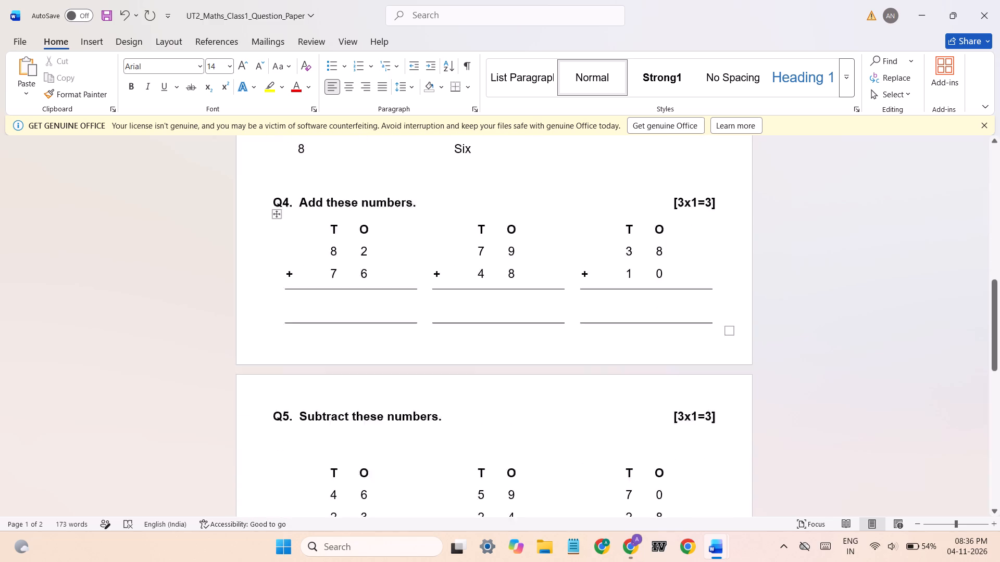
{"action": "scroll", "coordinate": [391, 347], "scroll_direction": "down", "scroll_amount": 3}
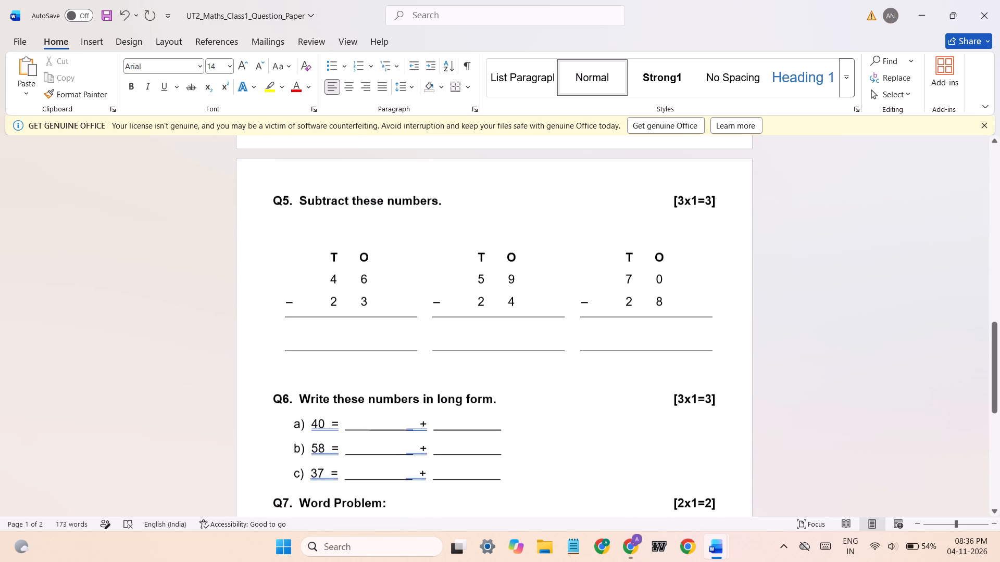
{"action": "scroll", "coordinate": [391, 347], "scroll_direction": "down", "scroll_amount": 2}
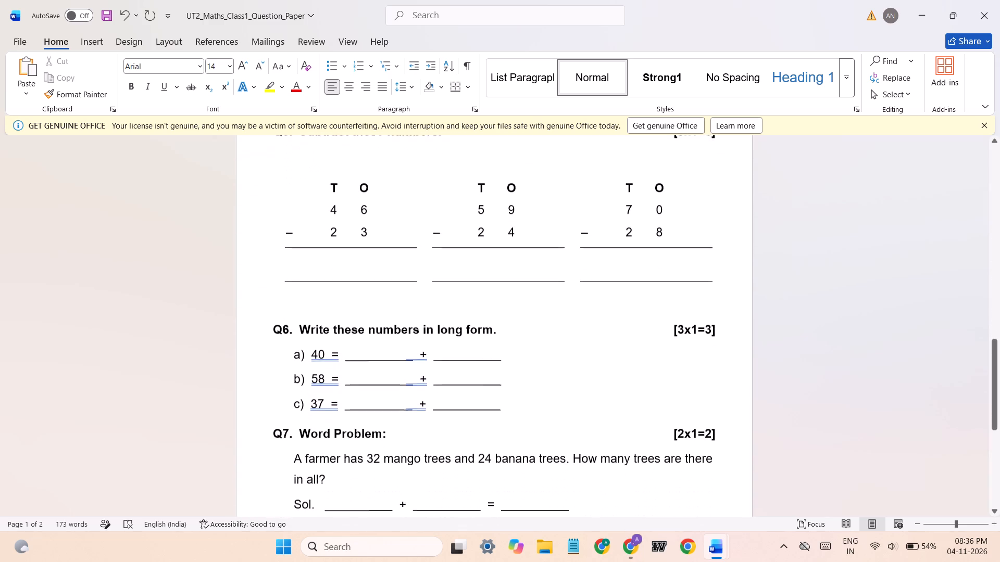
{"action": "scroll", "coordinate": [391, 347], "scroll_direction": "down", "scroll_amount": 2}
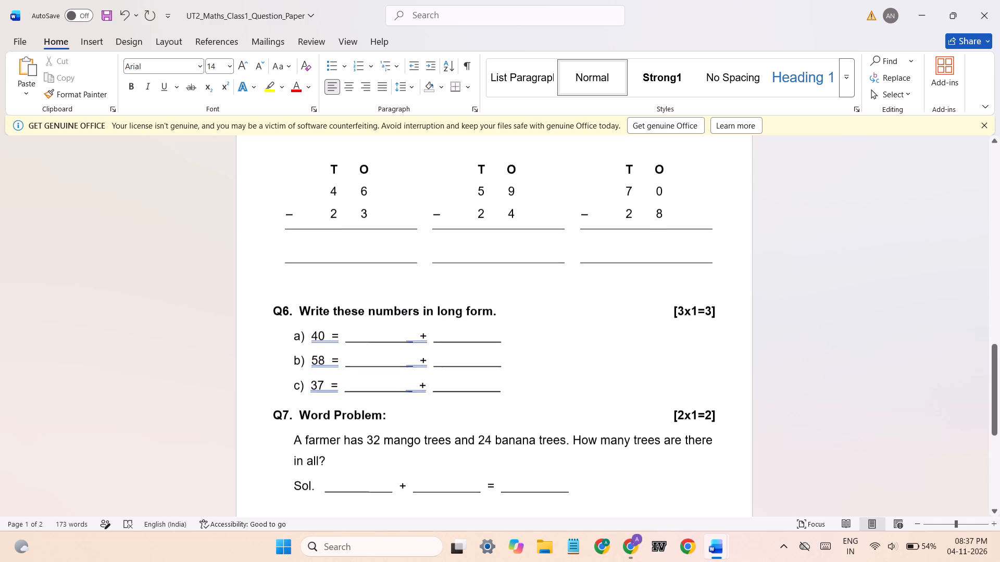
{"action": "scroll", "coordinate": [391, 347], "scroll_direction": "down", "scroll_amount": 1}
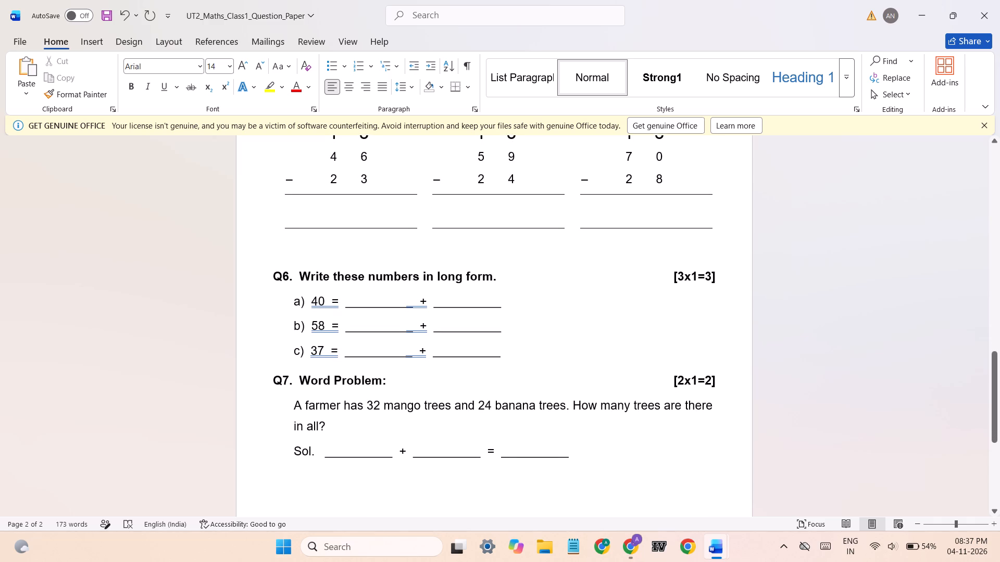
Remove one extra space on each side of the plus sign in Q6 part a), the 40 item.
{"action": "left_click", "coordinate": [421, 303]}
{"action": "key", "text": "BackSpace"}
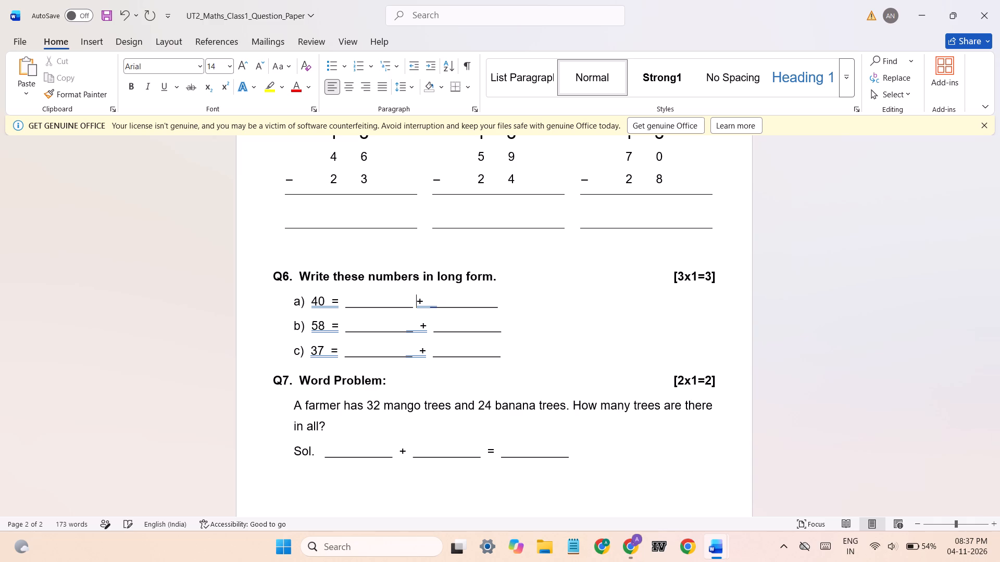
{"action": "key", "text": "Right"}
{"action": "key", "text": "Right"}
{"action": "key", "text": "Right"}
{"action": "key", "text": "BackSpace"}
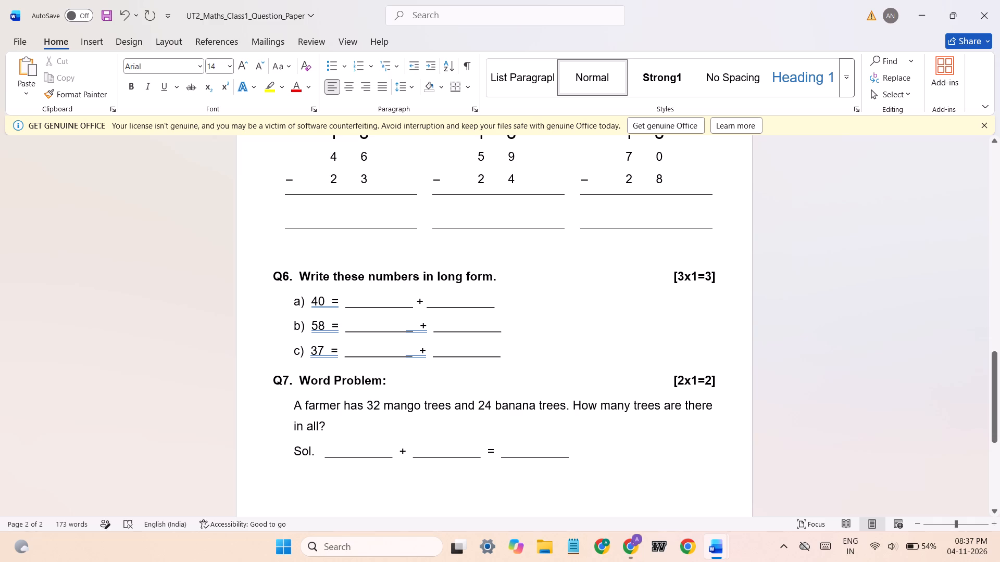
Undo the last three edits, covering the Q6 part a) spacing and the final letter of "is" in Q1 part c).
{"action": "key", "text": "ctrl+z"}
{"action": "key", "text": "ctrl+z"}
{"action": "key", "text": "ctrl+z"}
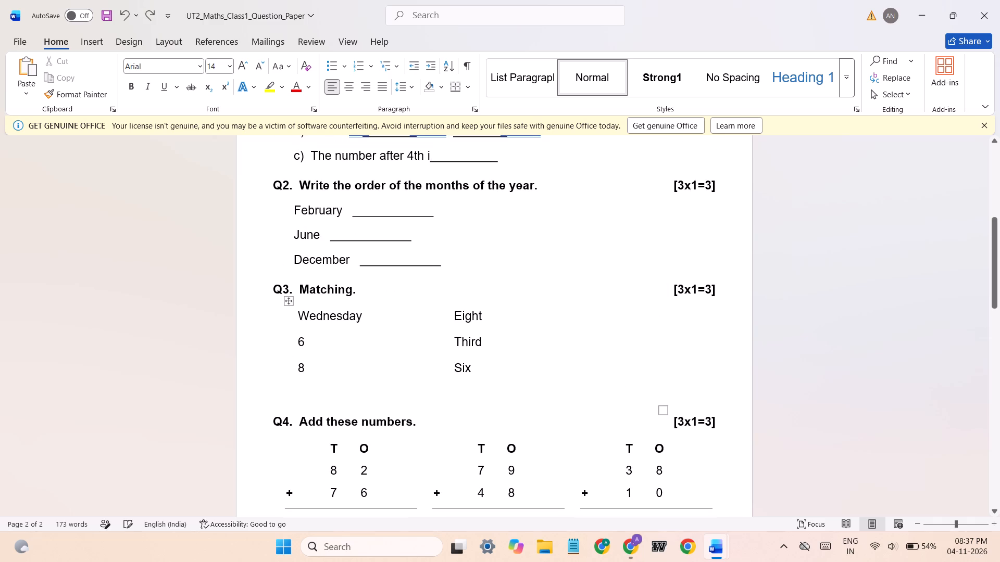
Restore the missing "s" of "is" before the blank in Q1 part c).
{"action": "scroll", "coordinate": [426, 313], "scroll_direction": "up", "scroll_amount": 1}
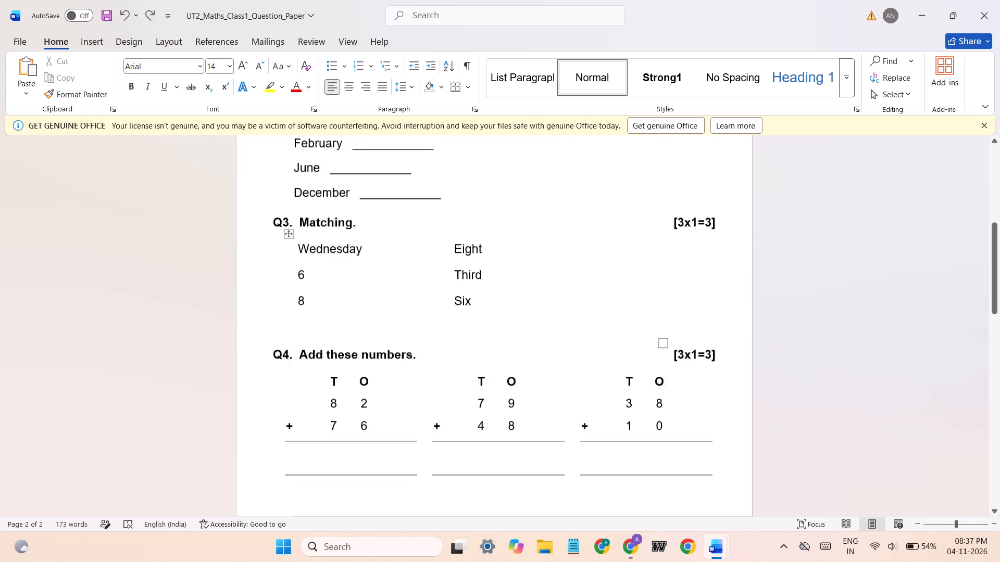
{"action": "scroll", "coordinate": [426, 313], "scroll_direction": "up", "scroll_amount": 3}
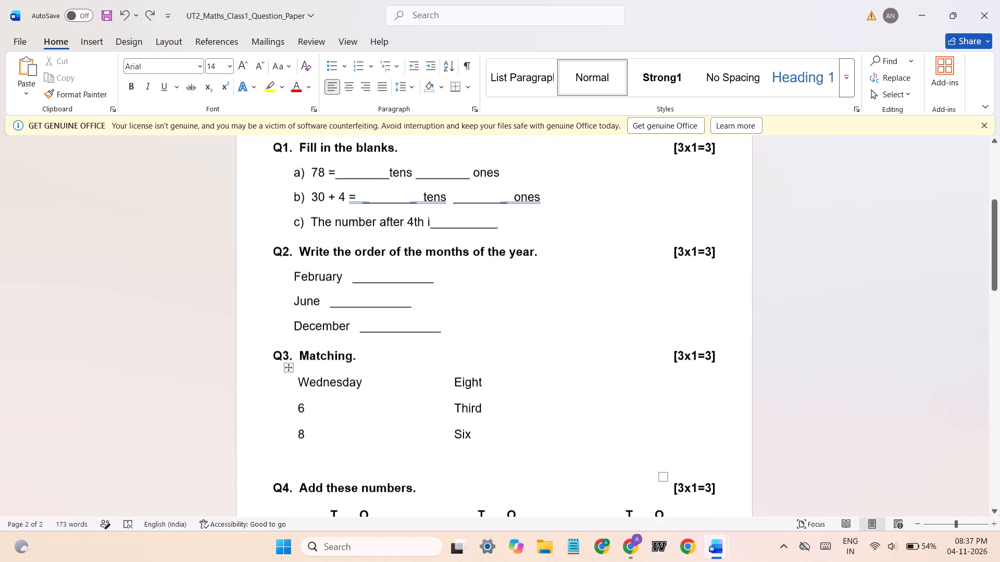
{"action": "scroll", "coordinate": [426, 313], "scroll_direction": "up", "scroll_amount": 1}
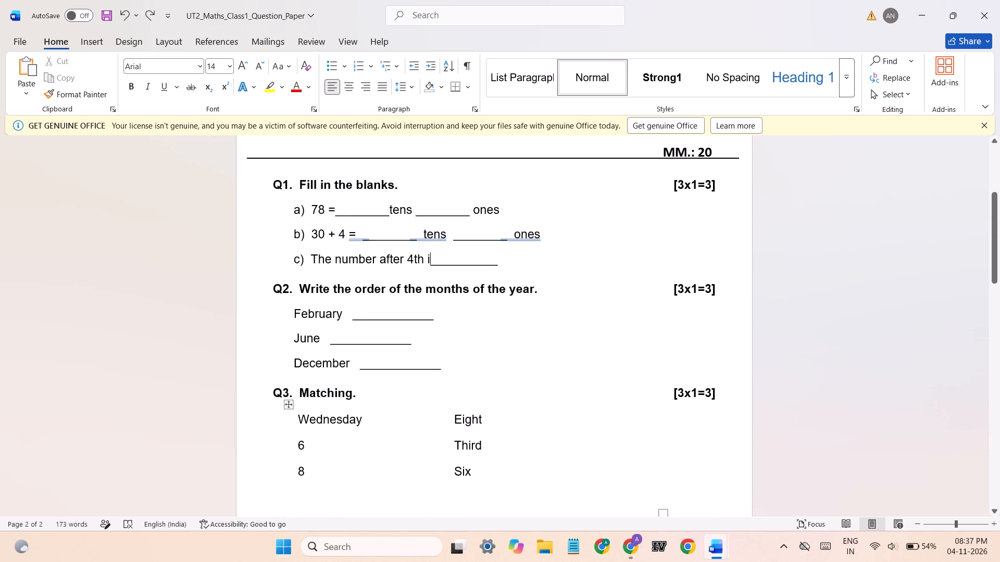
{"action": "key", "text": "s"}
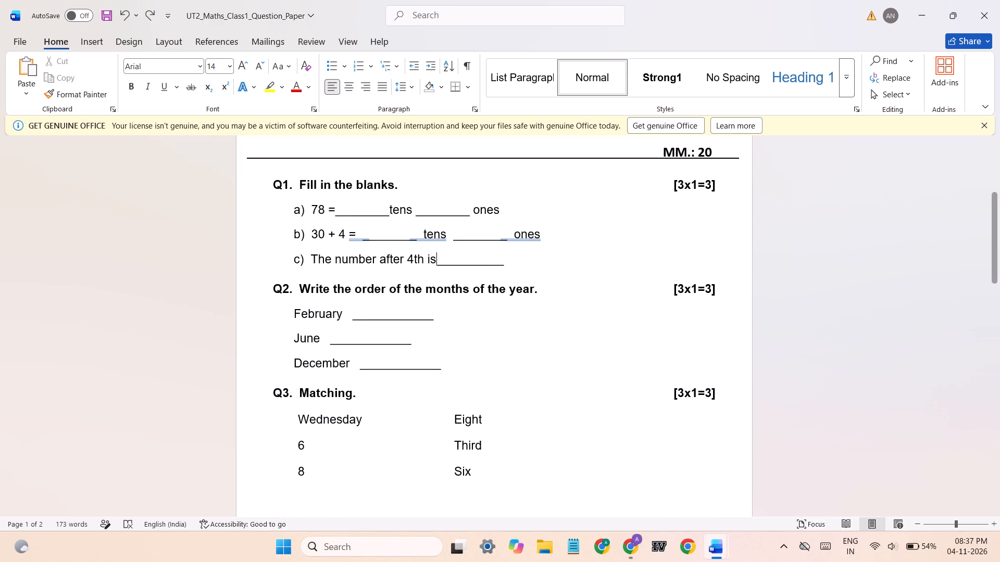
Review the whole question paper, checking the spacing of Q4 to Q7 and the content back up to the header.
{"action": "scroll", "coordinate": [446, 357], "scroll_direction": "down", "scroll_amount": 2}
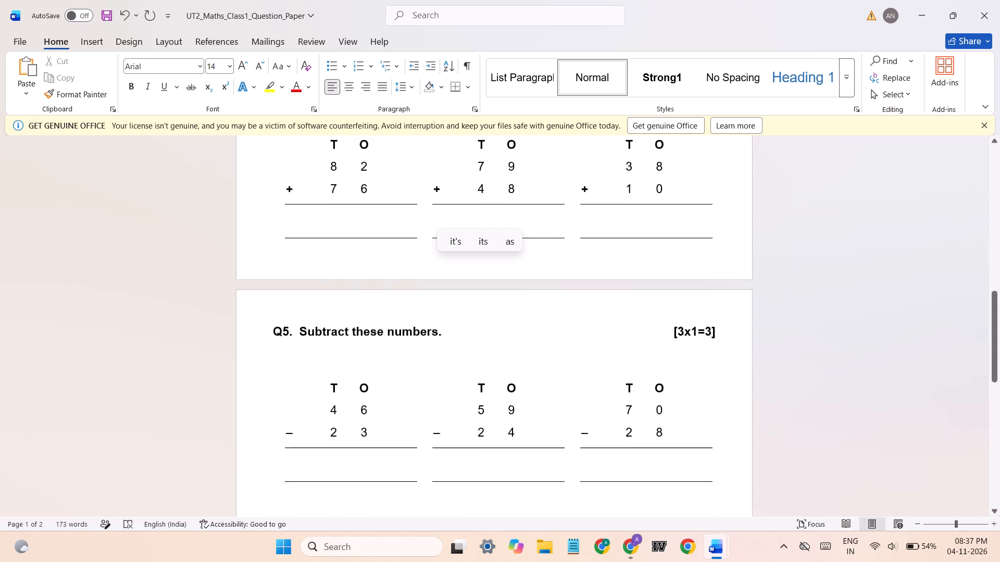
{"action": "scroll", "coordinate": [446, 357], "scroll_direction": "down", "scroll_amount": 3}
{"action": "scroll", "coordinate": [446, 357], "scroll_direction": "up", "scroll_amount": 1}
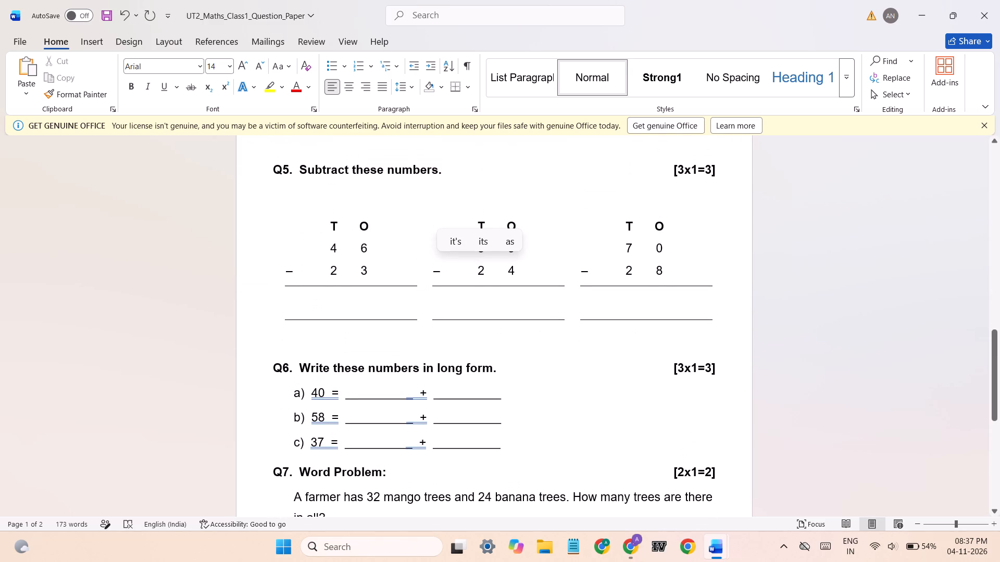
{"action": "left_click", "coordinate": [419, 398]}
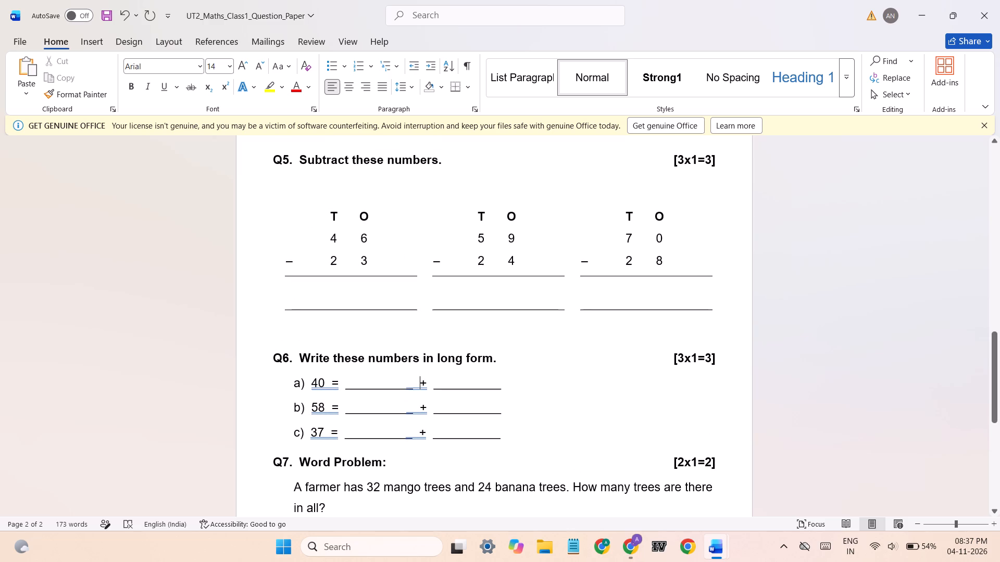
{"action": "scroll", "coordinate": [442, 432], "scroll_direction": "down", "scroll_amount": 1}
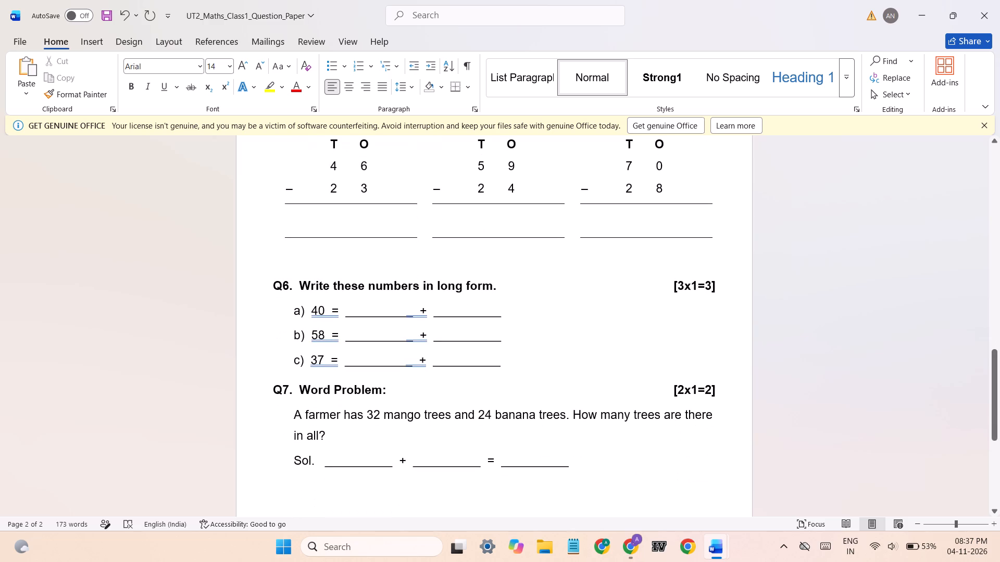
{"action": "scroll", "coordinate": [442, 432], "scroll_direction": "down", "scroll_amount": 1}
{"action": "scroll", "coordinate": [442, 432], "scroll_direction": "right", "scroll_amount": 2}
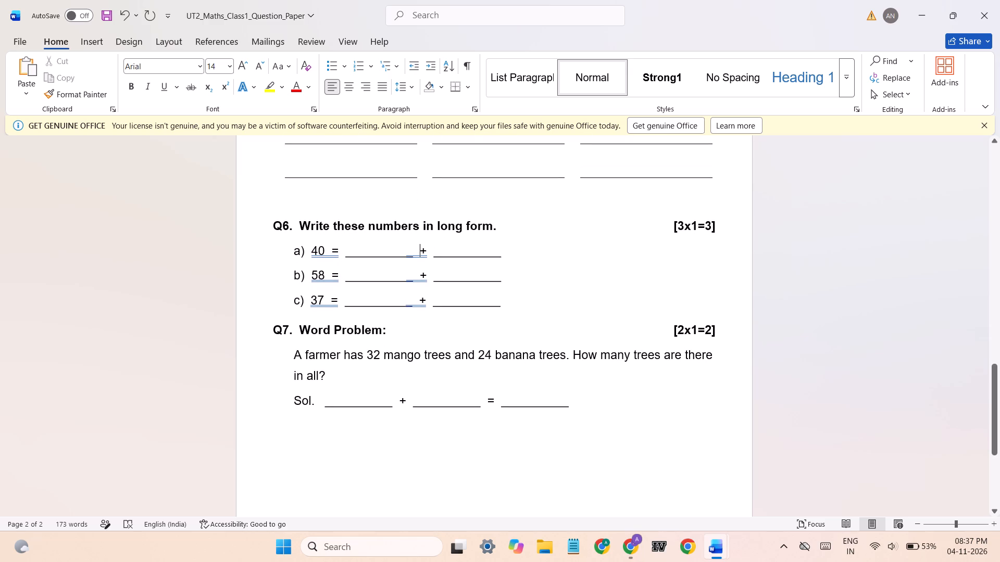
{"action": "scroll", "coordinate": [442, 432], "scroll_direction": "right", "scroll_amount": 3}
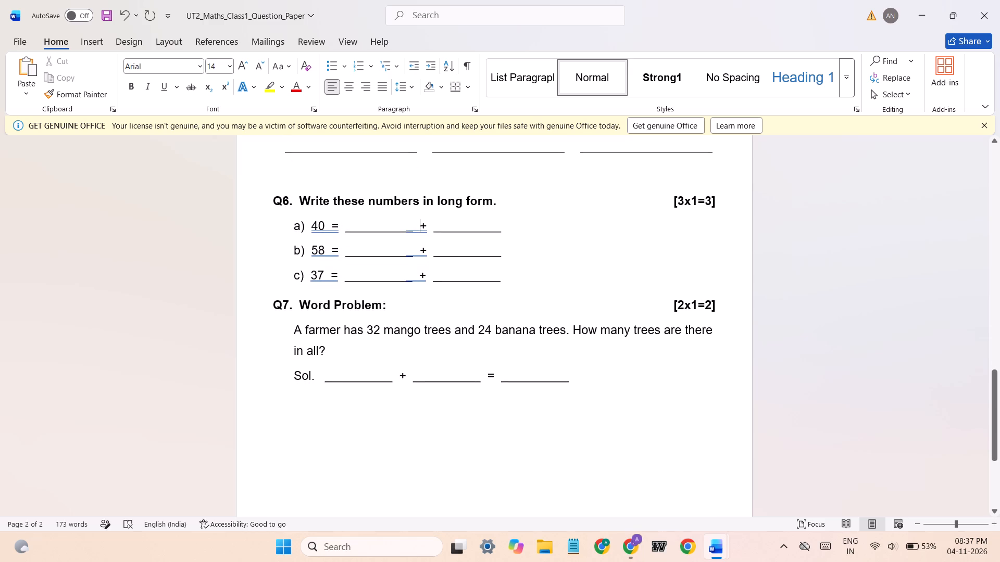
{"action": "scroll", "coordinate": [442, 432], "scroll_direction": "right", "scroll_amount": 2}
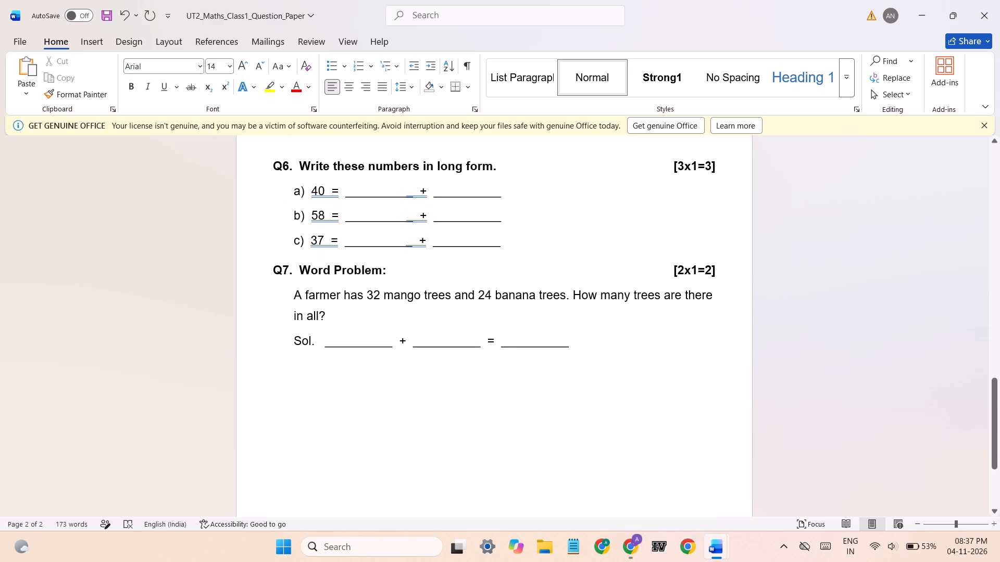
{"action": "scroll", "coordinate": [442, 432], "scroll_direction": "right", "scroll_amount": 1}
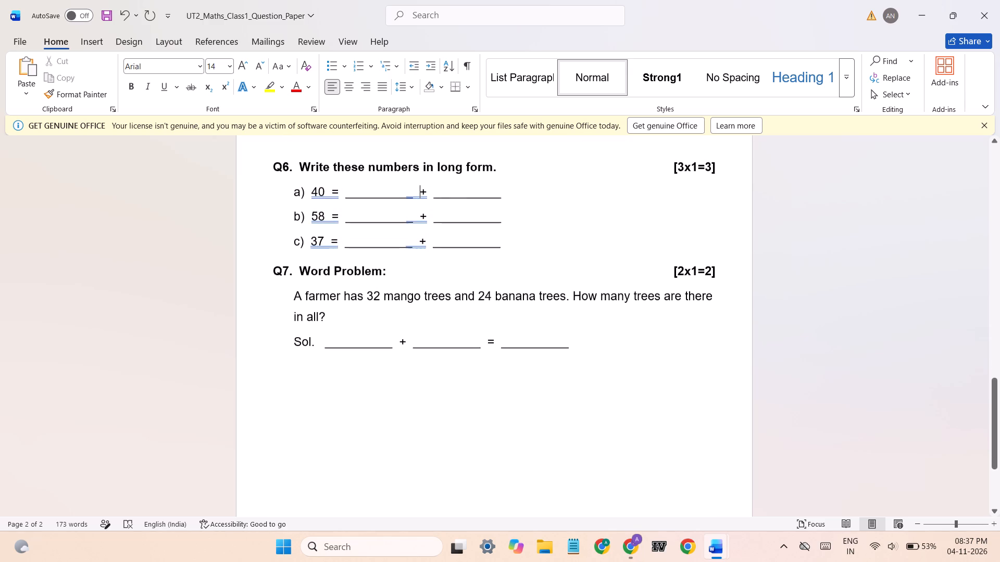
{"action": "scroll", "coordinate": [442, 432], "scroll_direction": "right", "scroll_amount": 3}
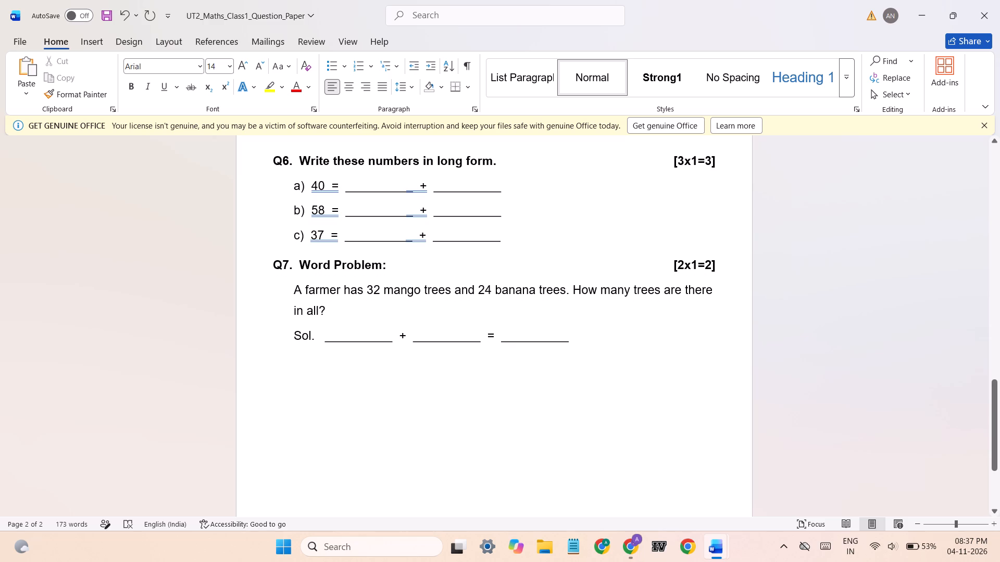
{"action": "scroll", "coordinate": [442, 432], "scroll_direction": "right", "scroll_amount": 2}
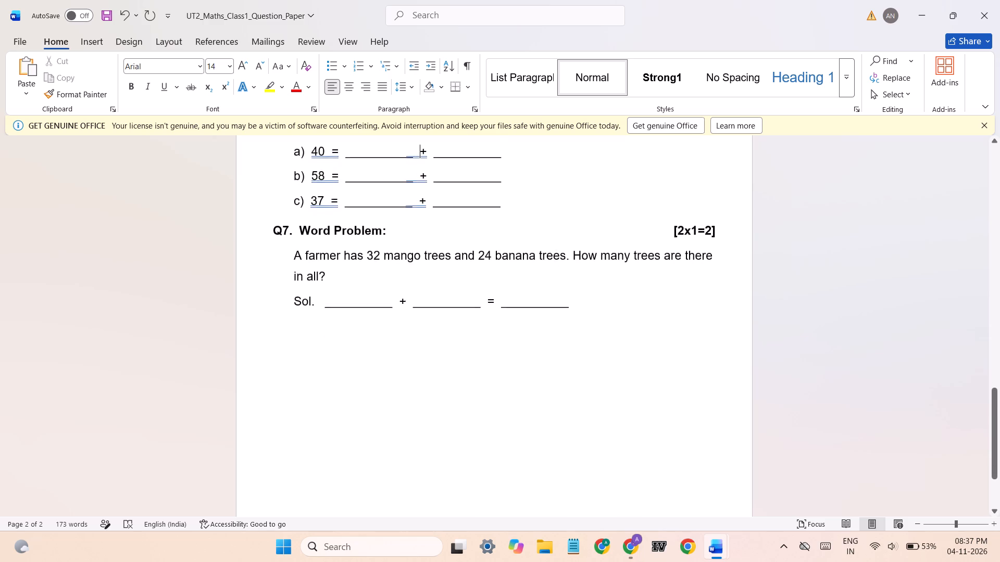
{"action": "scroll", "coordinate": [442, 432], "scroll_direction": "right", "scroll_amount": 1}
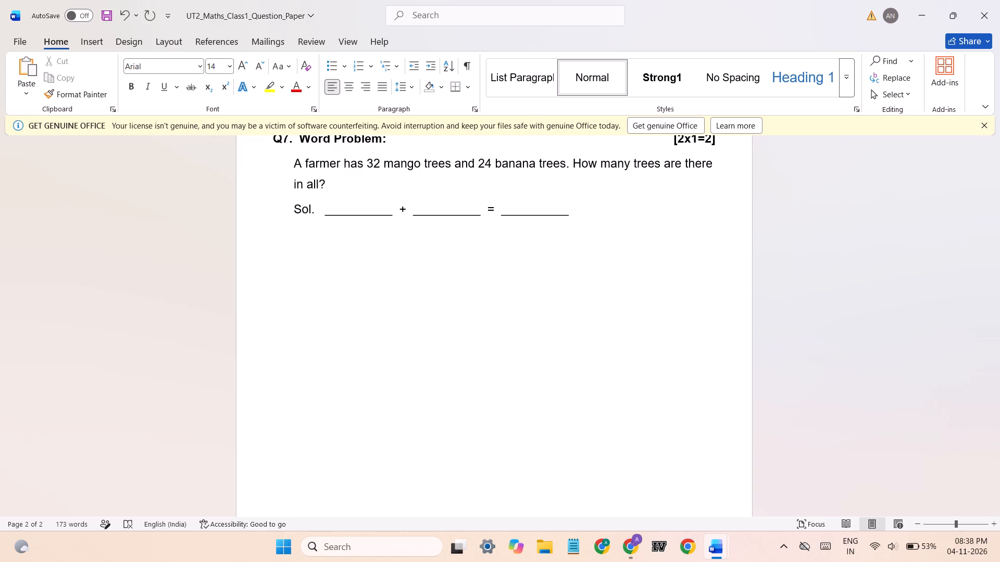
{"action": "scroll", "coordinate": [442, 432], "scroll_direction": "down", "scroll_amount": 2}
{"action": "scroll", "coordinate": [442, 432], "scroll_direction": "up", "scroll_amount": 4}
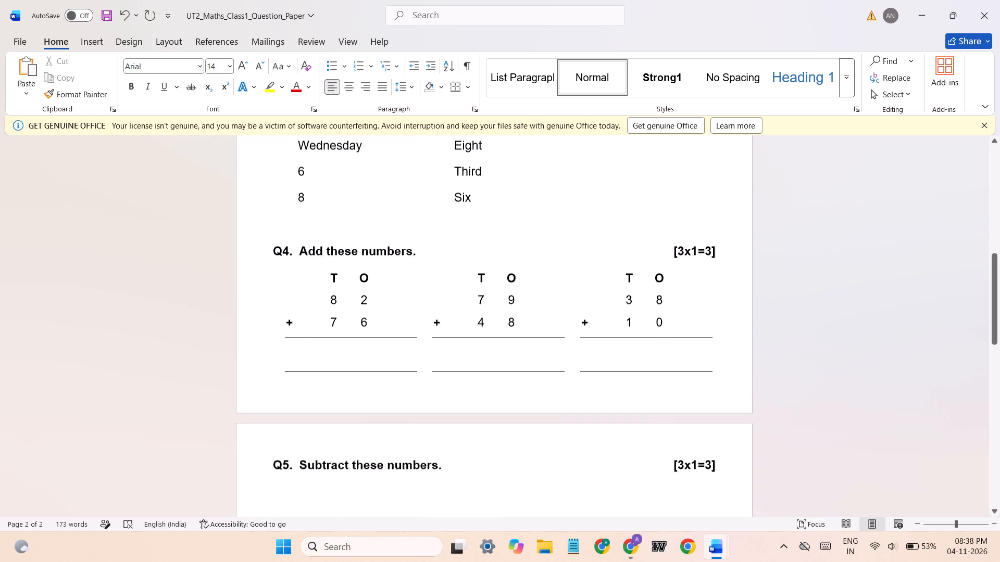
{"action": "scroll", "coordinate": [442, 432], "scroll_direction": "down", "scroll_amount": 2}
{"action": "scroll", "coordinate": [442, 432], "scroll_direction": "up", "scroll_amount": 2}
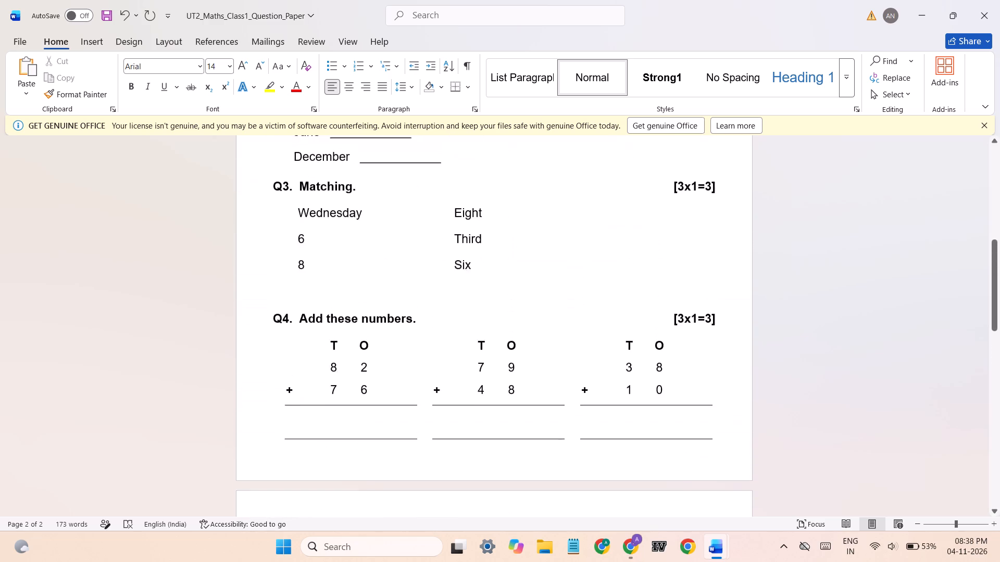
{"action": "scroll", "coordinate": [442, 432], "scroll_direction": "up", "scroll_amount": 3}
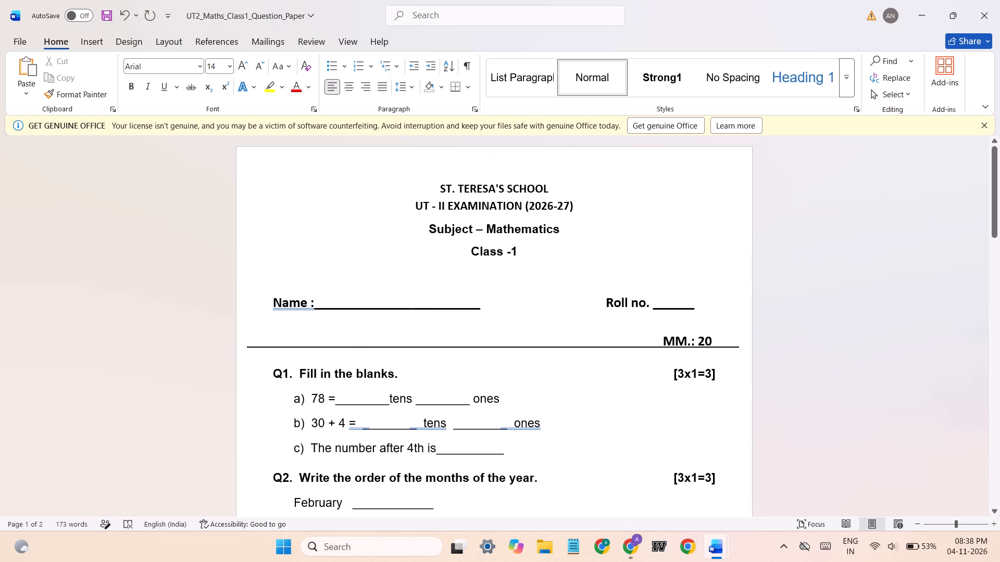
Save the Class 1 UT2 Maths question paper.
{"action": "left_click", "coordinate": [98, 21]}
{"action": "left_click", "coordinate": [98, 21]}
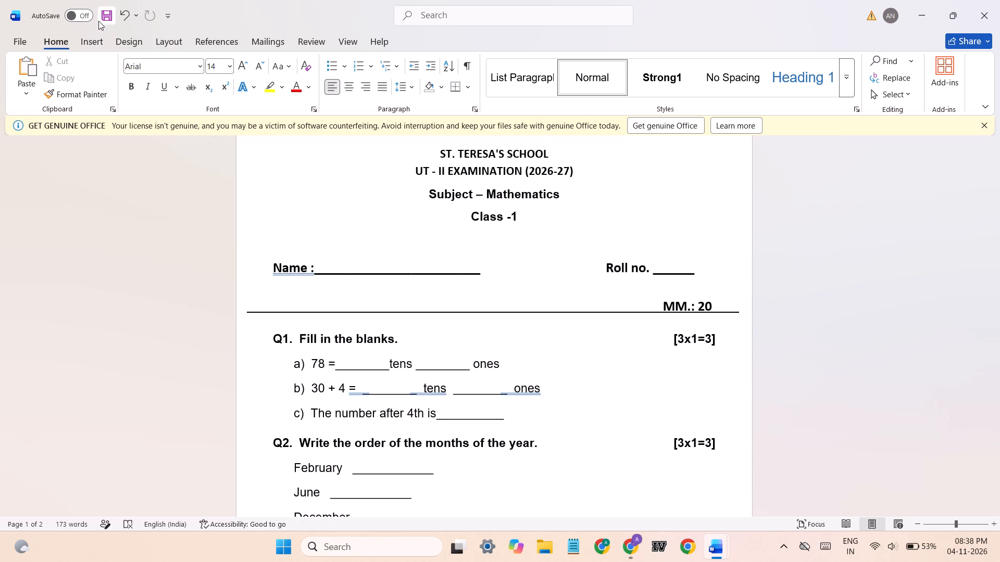
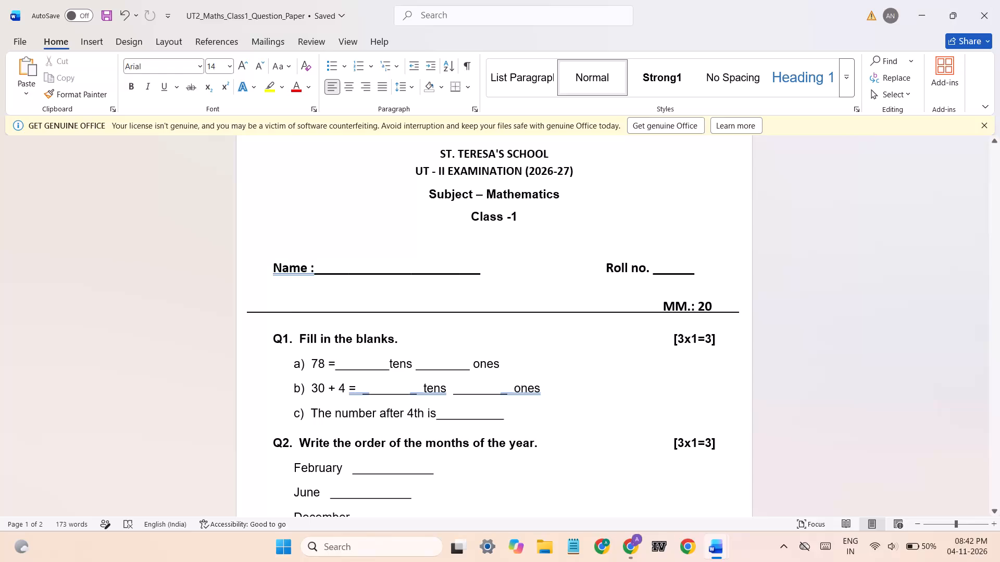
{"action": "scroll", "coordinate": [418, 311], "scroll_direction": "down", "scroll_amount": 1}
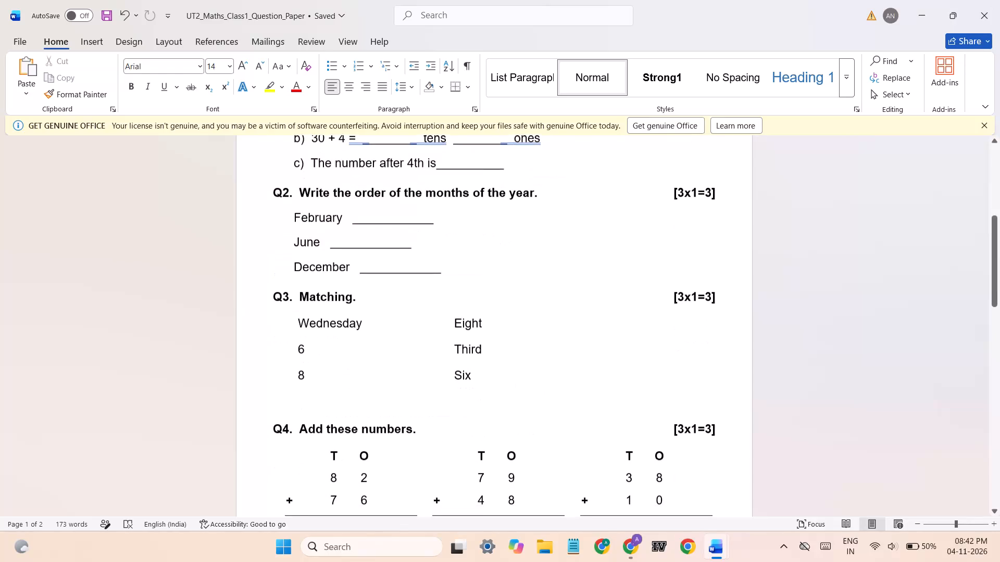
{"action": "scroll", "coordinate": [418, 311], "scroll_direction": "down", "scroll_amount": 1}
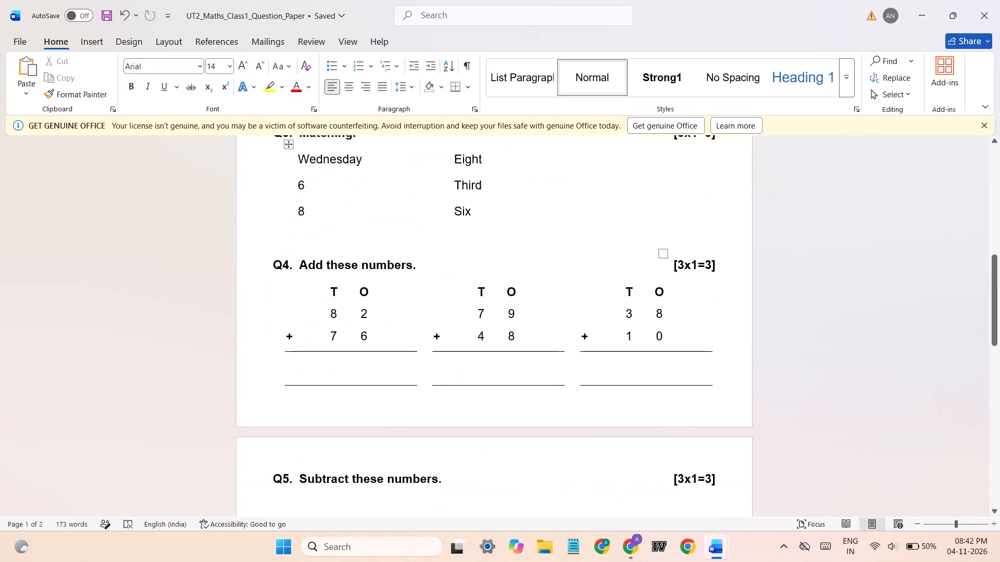
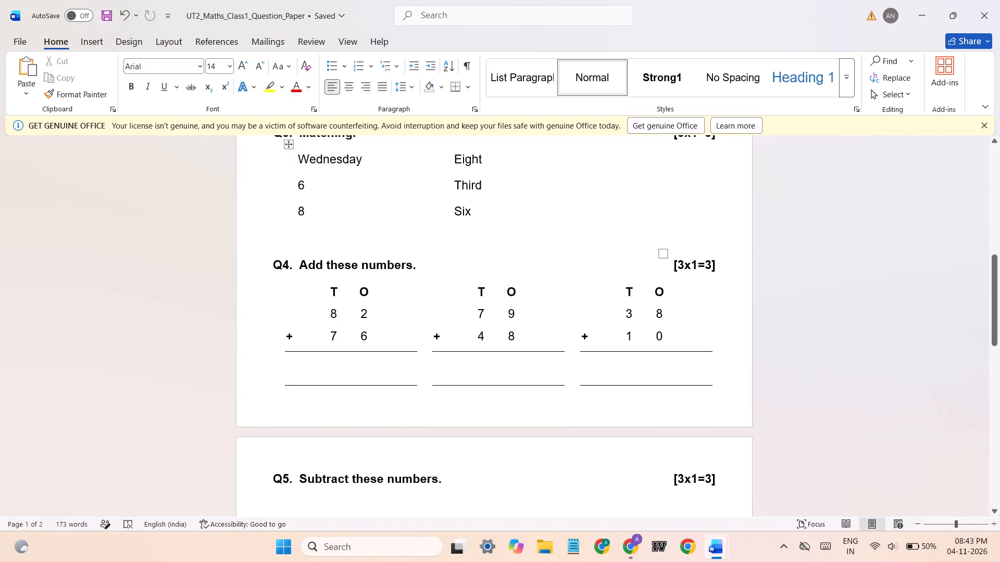
Save the UT2_Maths_Class1_Question_Paper document under its existing name.
{"action": "scroll", "coordinate": [24, 72], "scroll_direction": "right", "scroll_amount": 1}
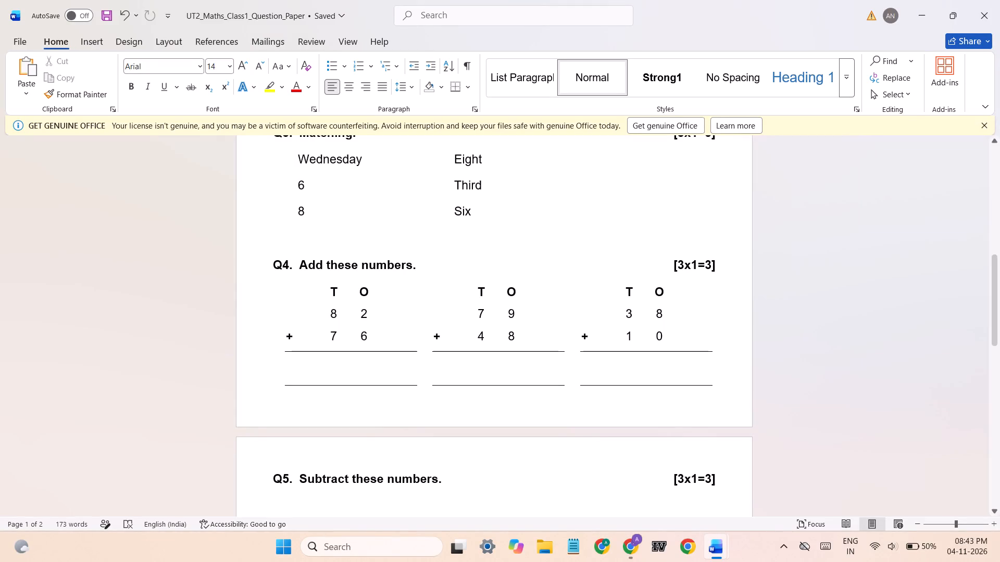
{"action": "left_click", "coordinate": [110, 12]}
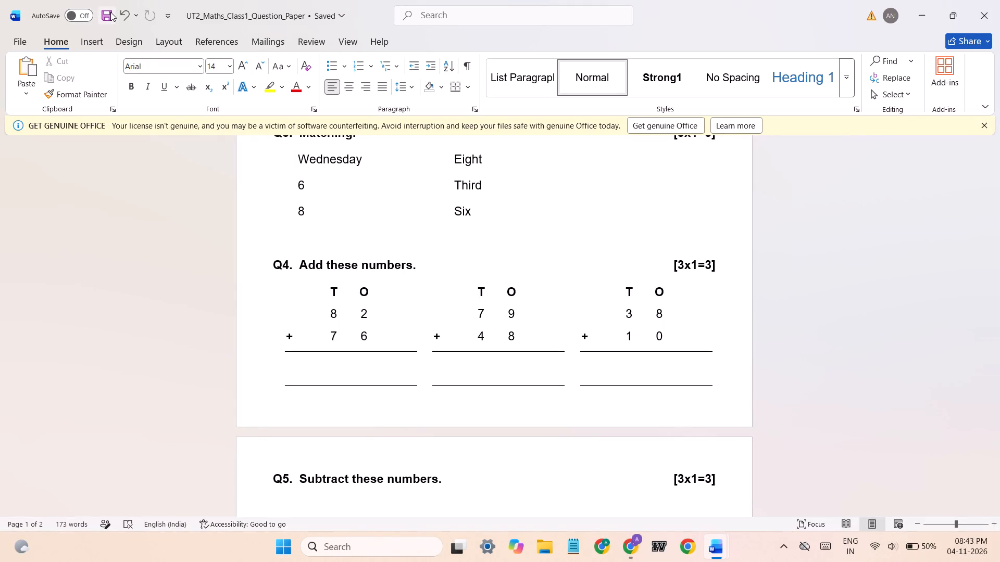
{"action": "left_click", "coordinate": [110, 12]}
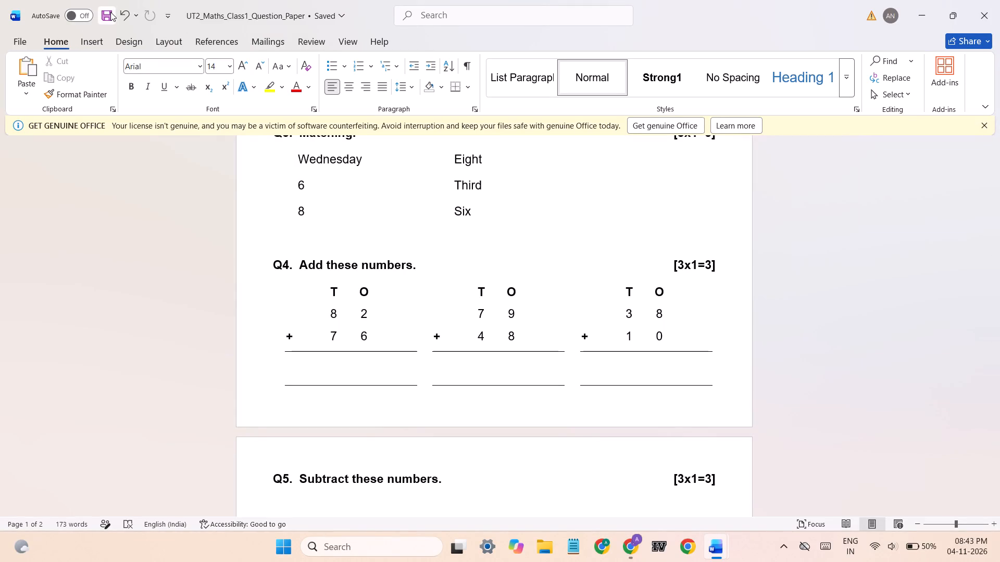
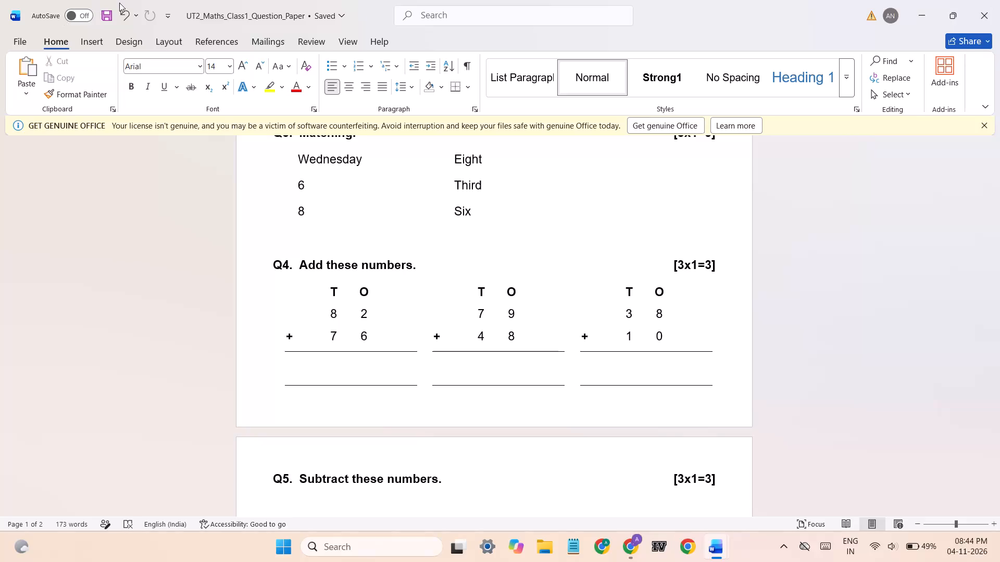
Review the whole question paper from the school header and Q1 through the Q7 word problem.
{"action": "scroll", "coordinate": [409, 273], "scroll_direction": "up", "scroll_amount": 1}
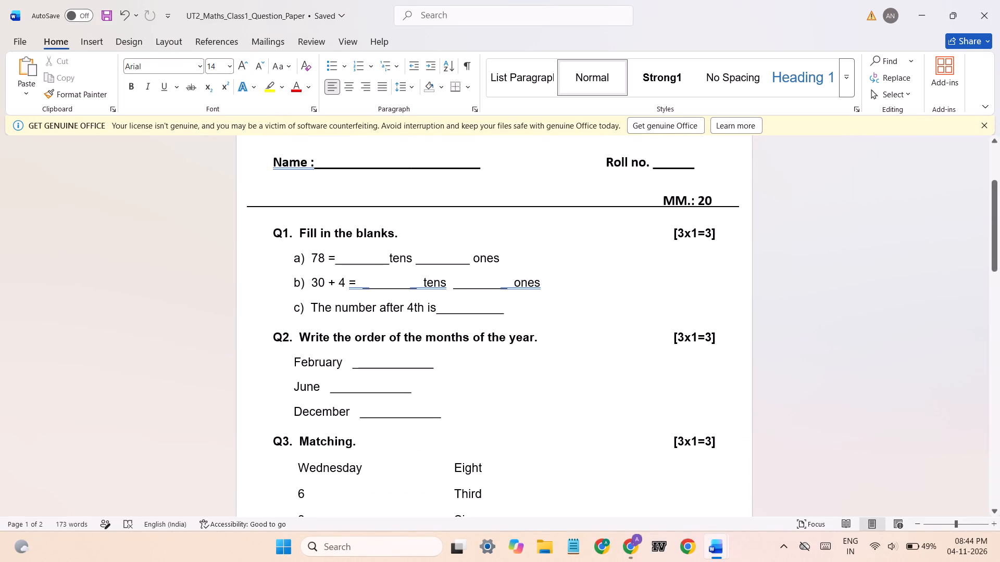
{"action": "scroll", "coordinate": [400, 271], "scroll_direction": "down", "scroll_amount": 1}
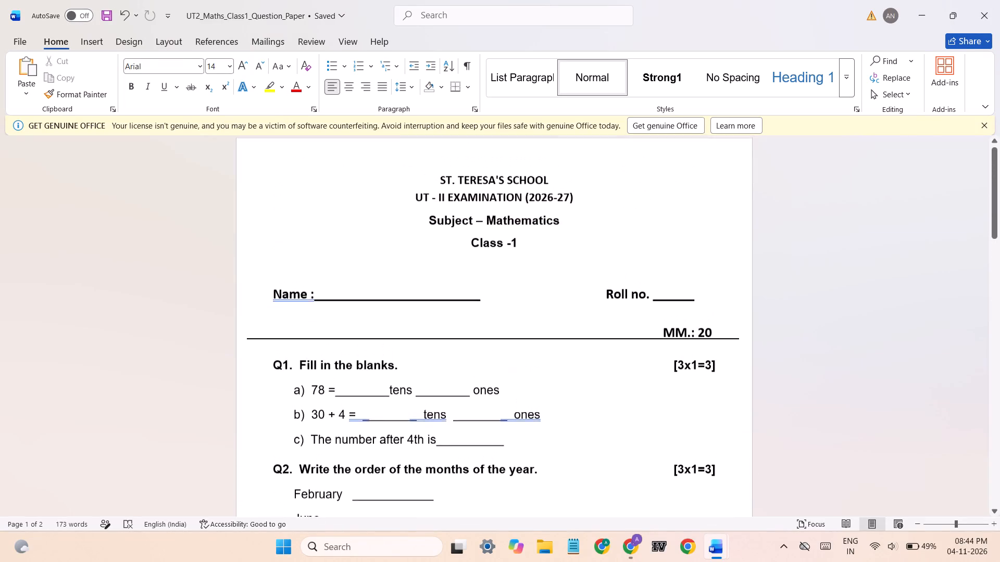
{"action": "scroll", "coordinate": [400, 271], "scroll_direction": "down", "scroll_amount": 3}
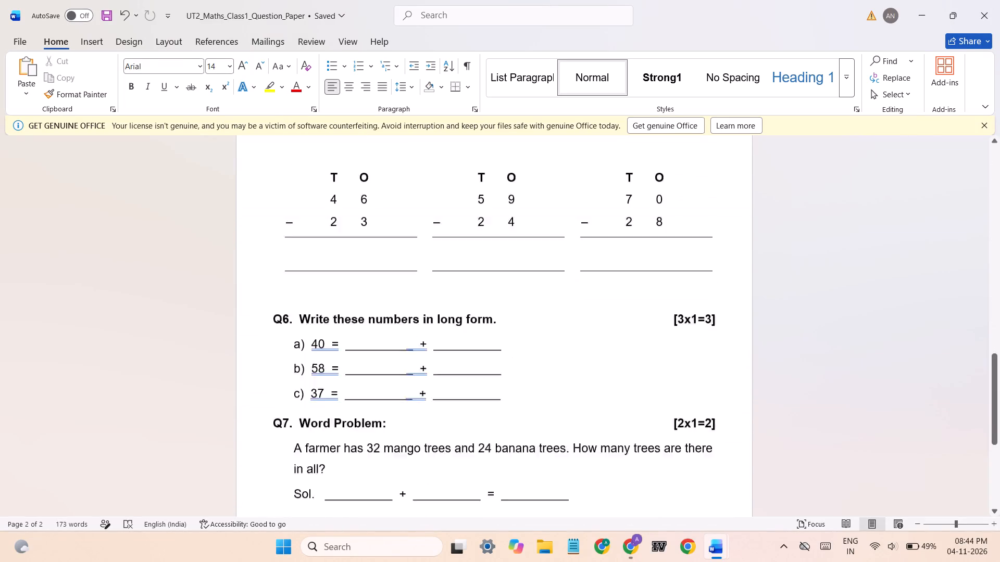
{"action": "scroll", "coordinate": [393, 297], "scroll_direction": "down", "scroll_amount": 1}
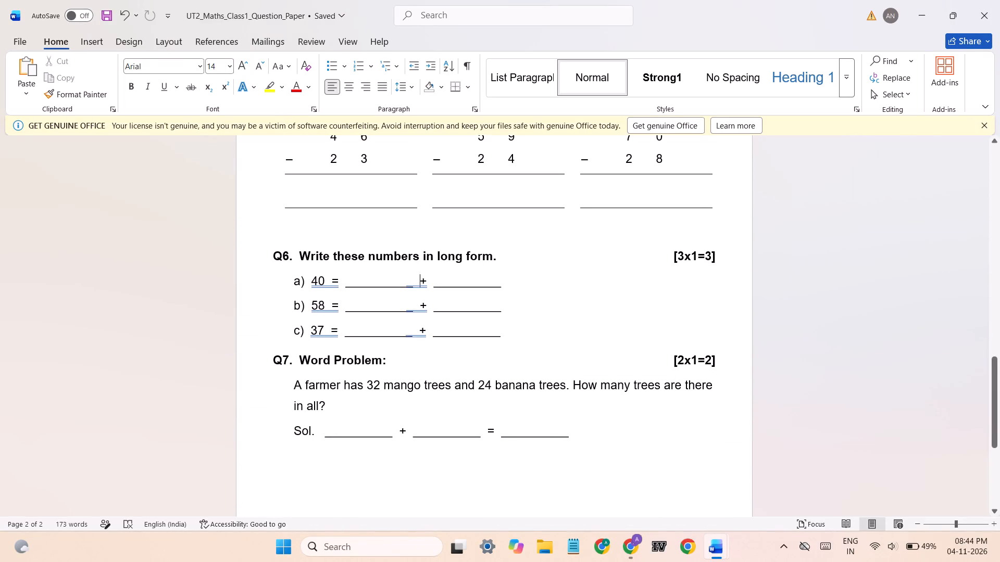
{"action": "scroll", "coordinate": [393, 297], "scroll_direction": "down", "scroll_amount": 2}
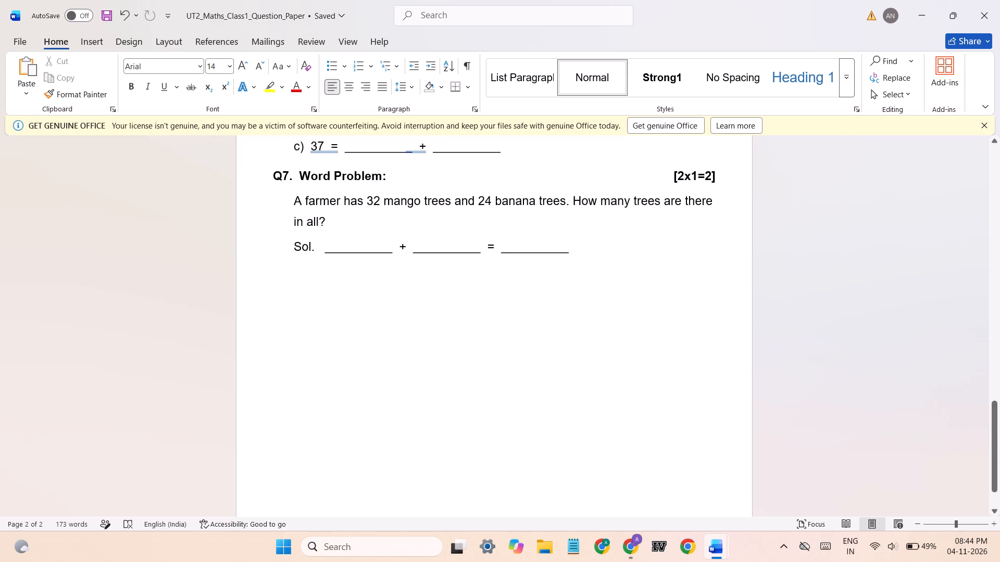
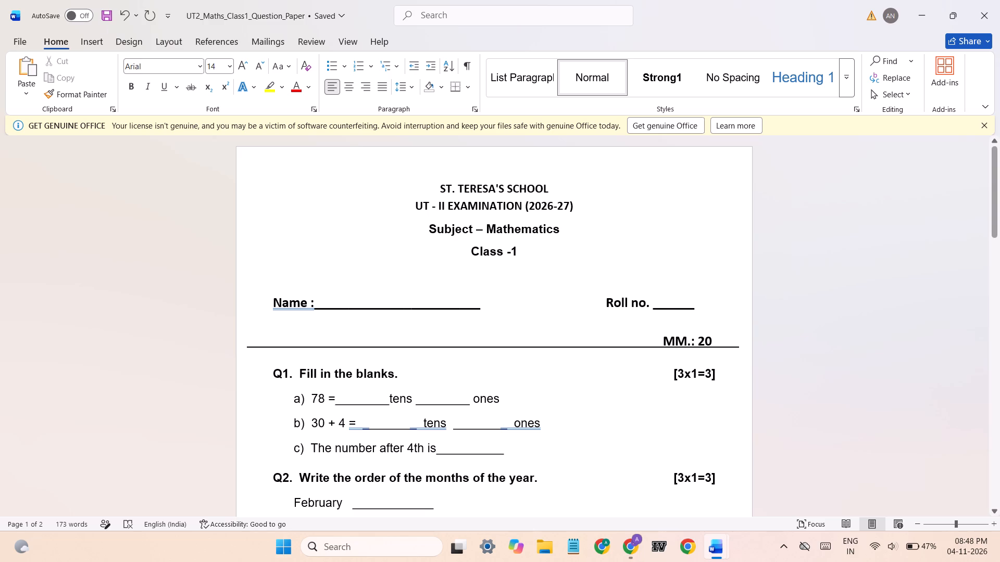
Delete the extra space before "ones" in Q1 part b) and save the document.
{"action": "scroll", "coordinate": [462, 340], "scroll_direction": "right", "scroll_amount": 1}
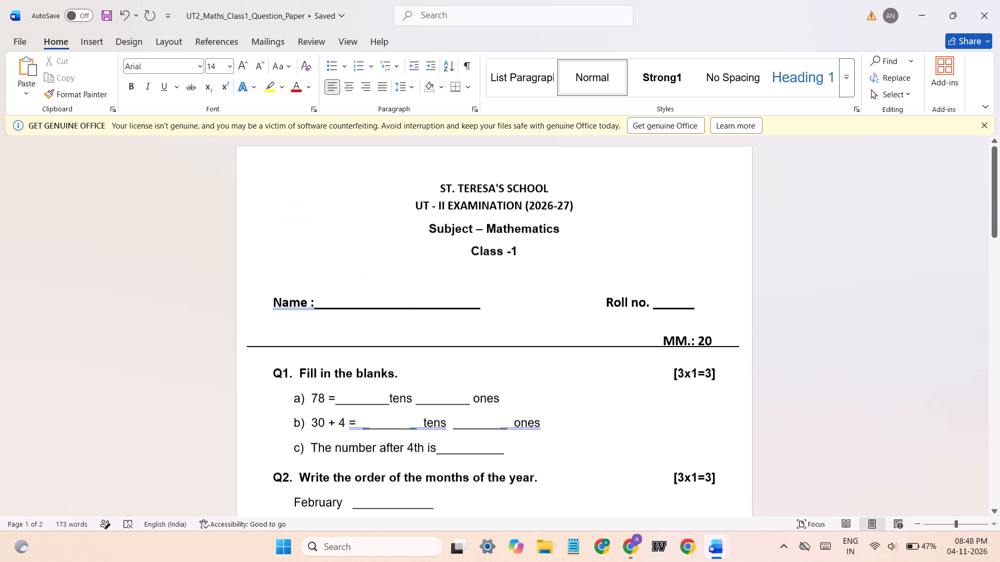
{"action": "scroll", "coordinate": [462, 340], "scroll_direction": "right", "scroll_amount": 1}
{"action": "scroll", "coordinate": [462, 340], "scroll_direction": "down", "scroll_amount": 1}
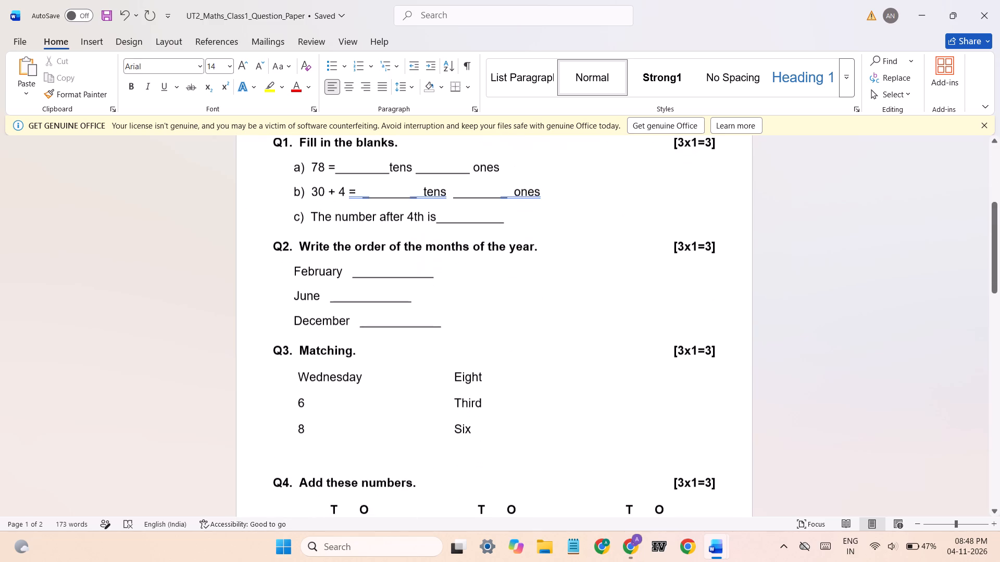
{"action": "scroll", "coordinate": [462, 340], "scroll_direction": "down", "scroll_amount": 1}
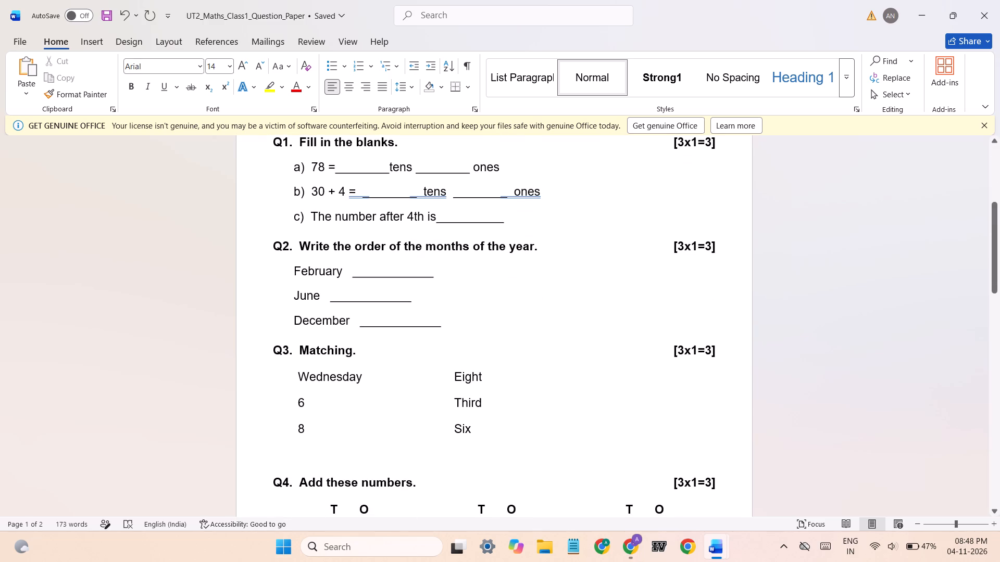
{"action": "left_click", "coordinate": [512, 193]}
{"action": "key", "text": "Right"}
{"action": "key", "text": "BackSpace"}
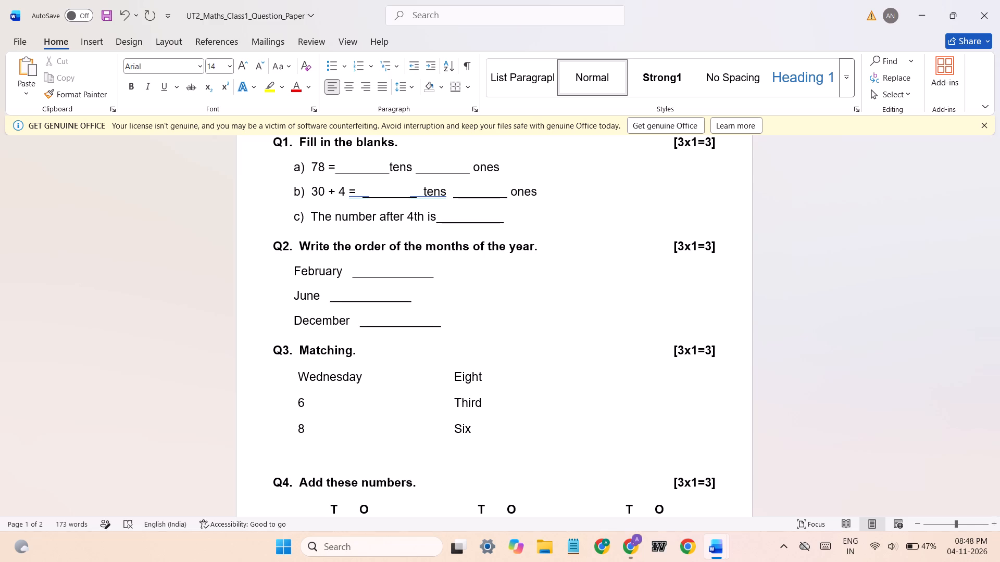
{"action": "left_click", "coordinate": [113, 19]}
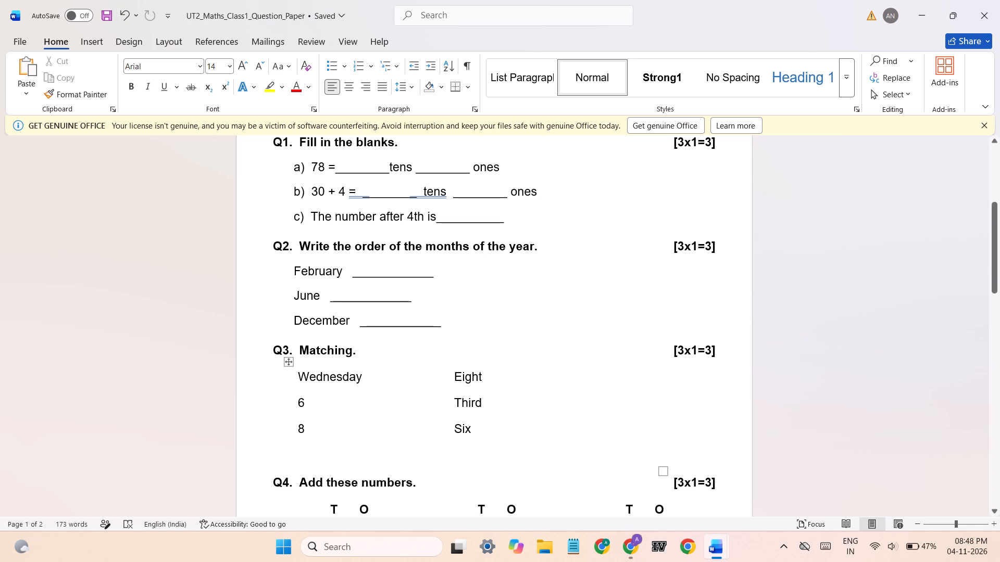
Label the Q2 months February, June and December as a), b) and c), with a space after each label.
{"action": "left_click", "coordinate": [292, 269]}
{"action": "key", "text": "a"}
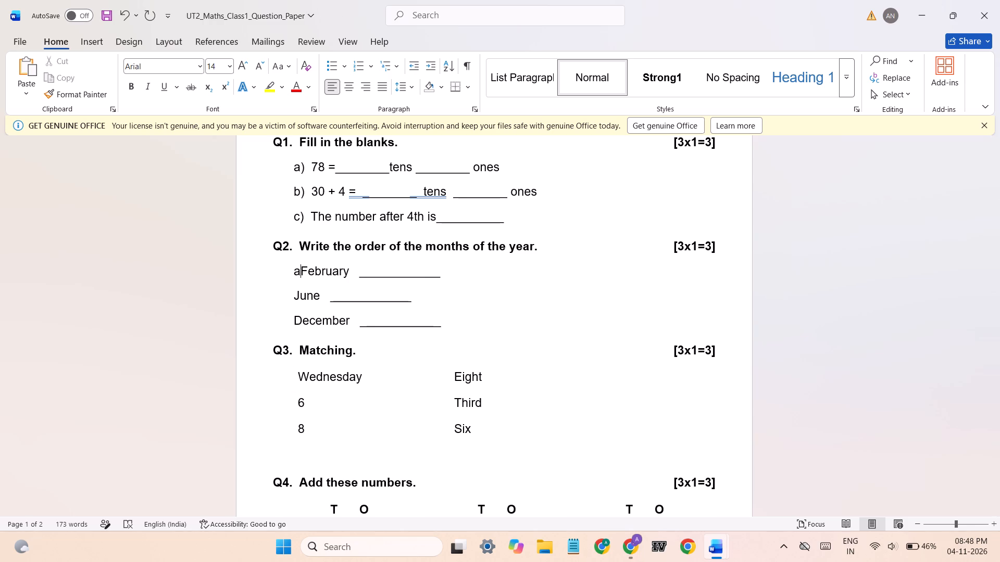
{"action": "key", "text": "shift+parenright"}
{"action": "key", "text": "space"}
{"action": "key", "text": "Down"}
{"action": "key", "text": "Left"}
{"action": "key", "text": "Left"}
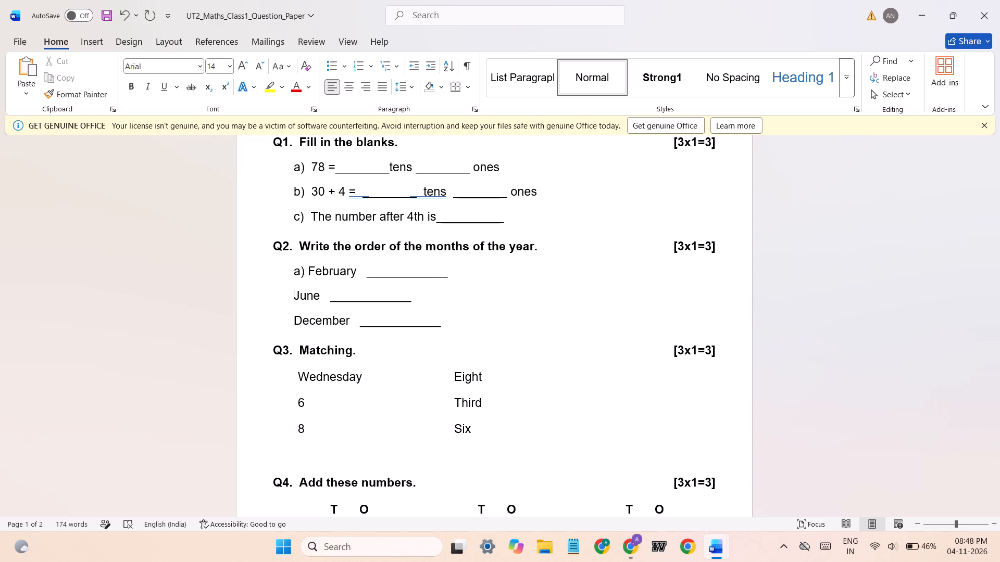
{"action": "key", "text": "b"}
{"action": "type", "text": ")"}
{"action": "key", "text": "space"}
{"action": "key", "text": "Down"}
{"action": "key", "text": "Left"}
{"action": "key", "text": "Left"}
{"action": "key", "text": "c"}
{"action": "type", "text": ")"}
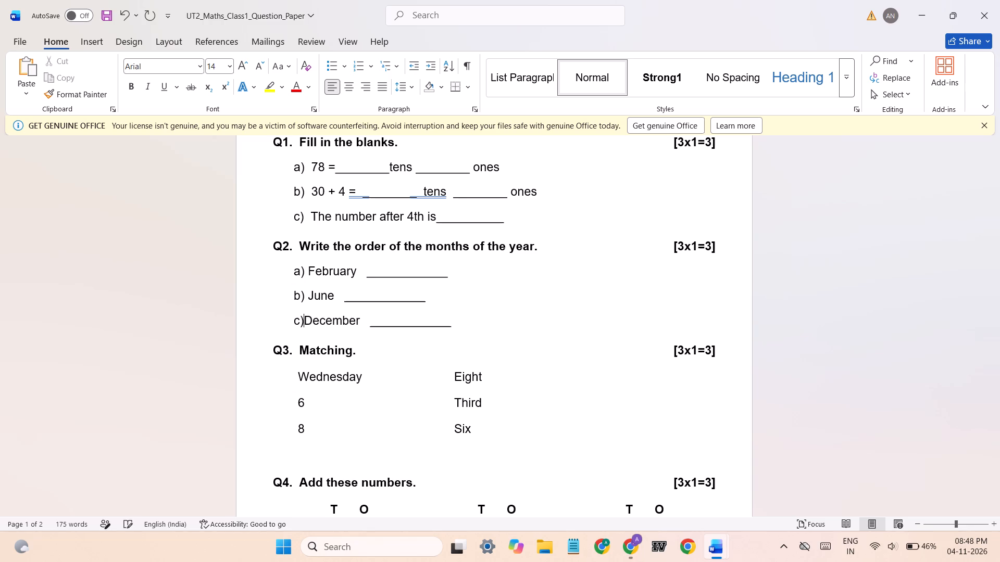
{"action": "key", "text": "space"}
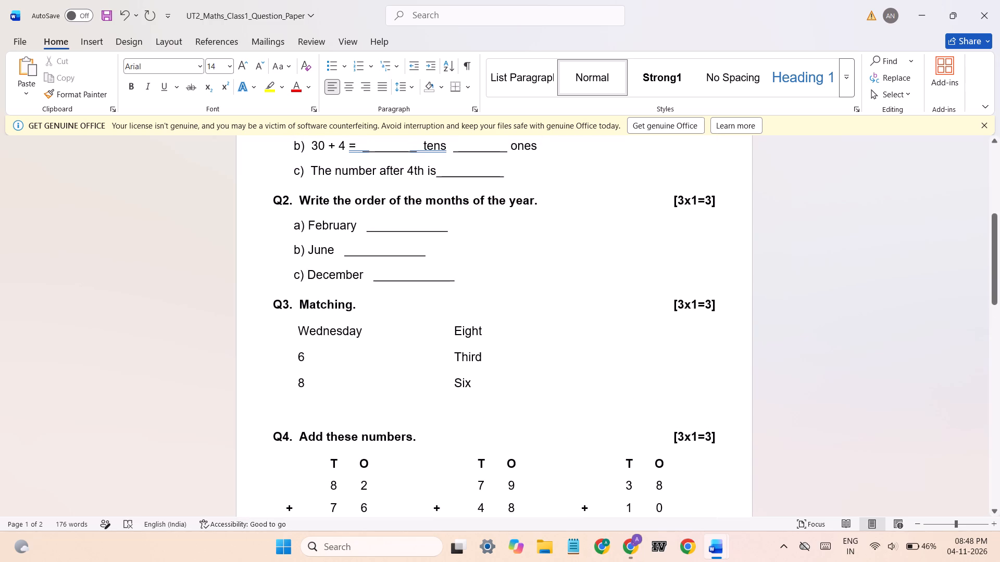
Number the Q3 matching items Wednesday, 6 and 8 as i), ii) and iii), with a space after each label.
{"action": "left_click", "coordinate": [298, 335]}
{"action": "key", "text": "i"}
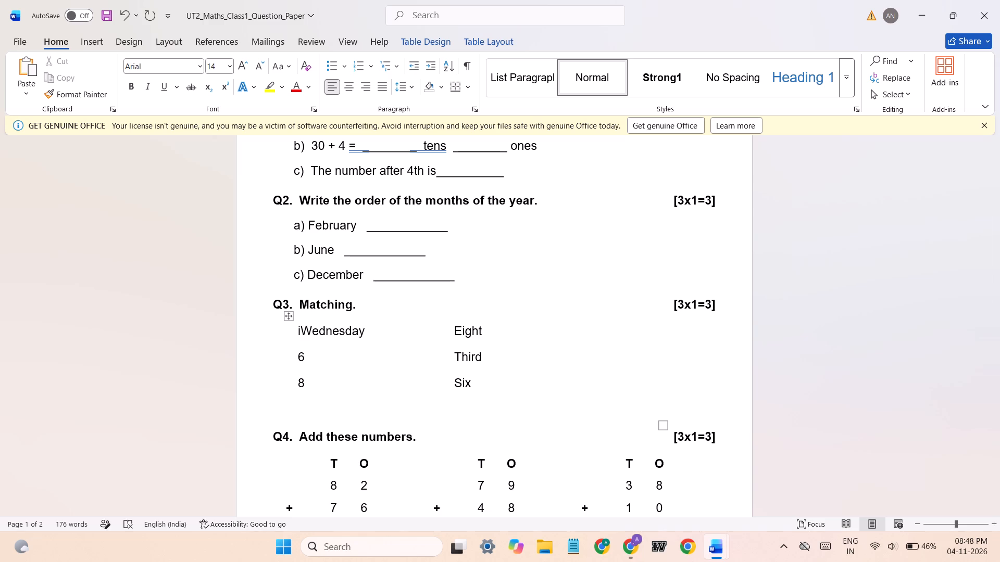
{"action": "type", "text": ")"}
{"action": "key", "text": "space"}
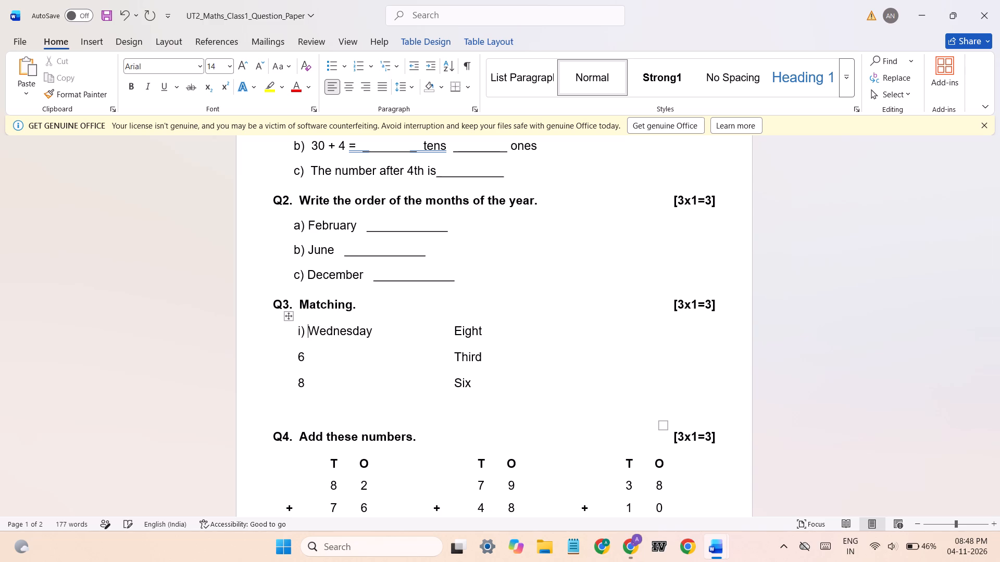
{"action": "left_click", "coordinate": [298, 353]}
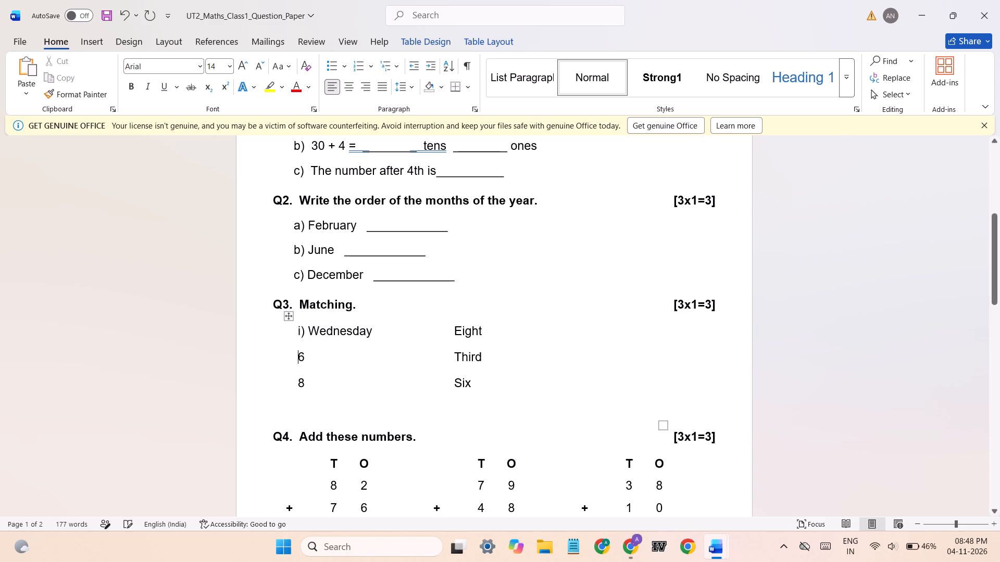
{"action": "type", "text": "ii"}
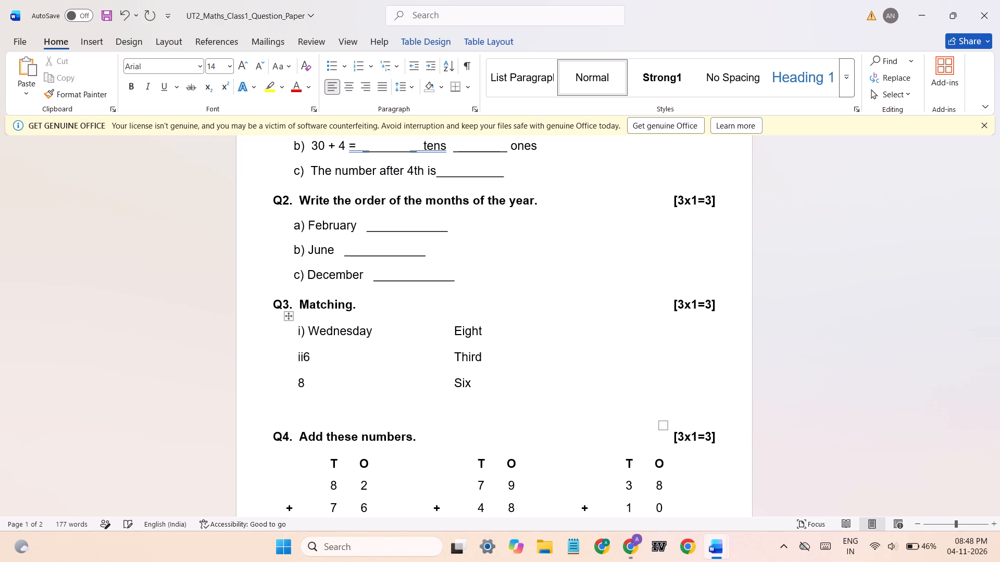
{"action": "key", "text": "shift+parenright"}
{"action": "key", "text": "space"}
{"action": "left_click", "coordinate": [298, 377]}
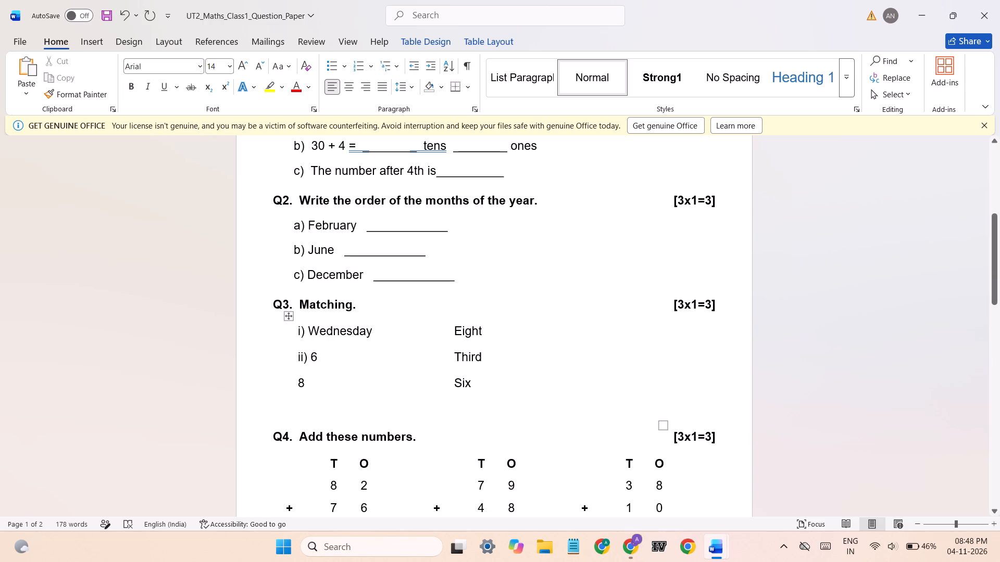
{"action": "type", "text": "iii"}
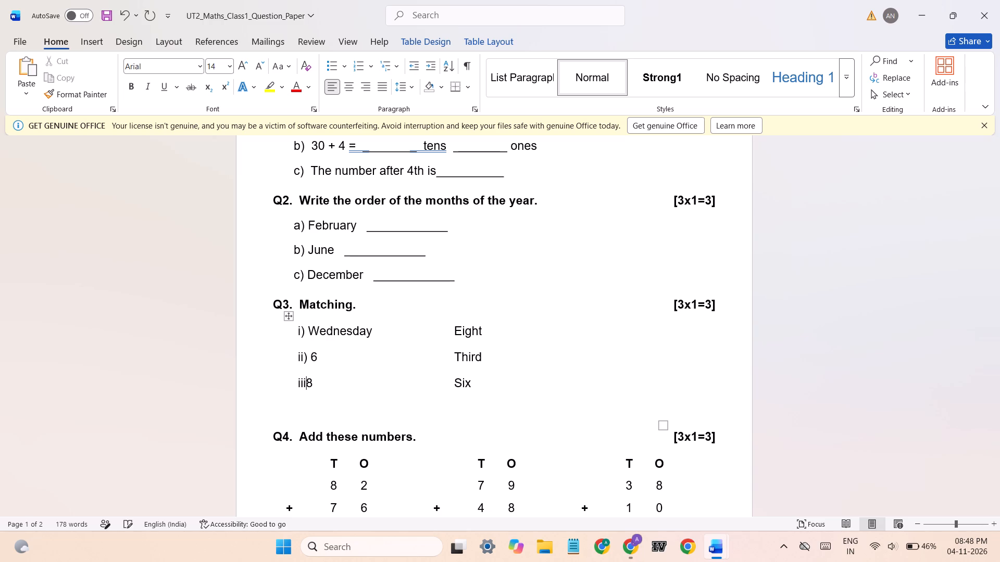
{"action": "type", "text": ")"}
{"action": "key", "text": "space"}
Relabel the Q3 matching items Wednesday, 6 and 8 as a), b) and c) in place of the roman numerals.
{"action": "left_click", "coordinate": [300, 332]}
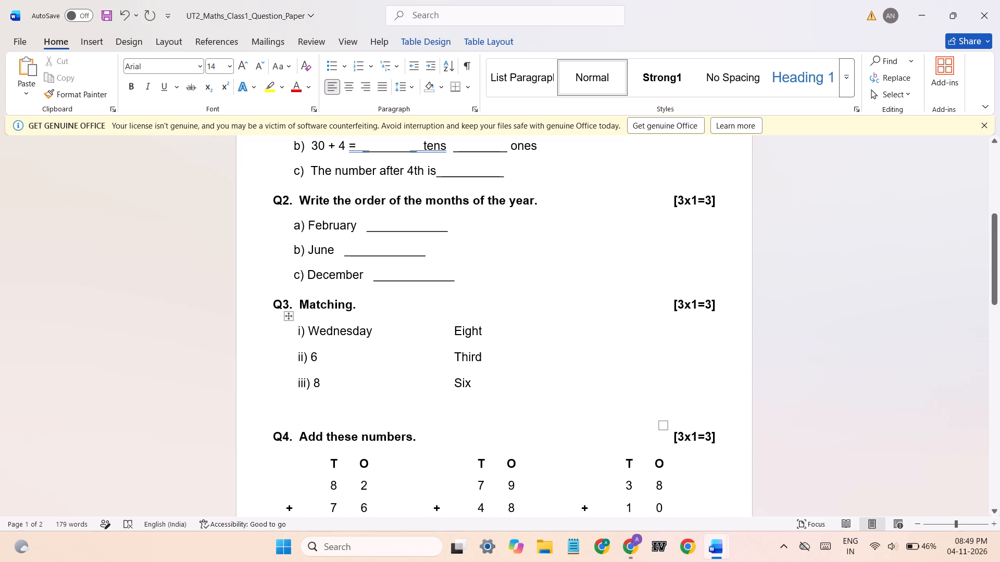
{"action": "key", "text": "BackSpace"}
{"action": "key", "text": "a"}
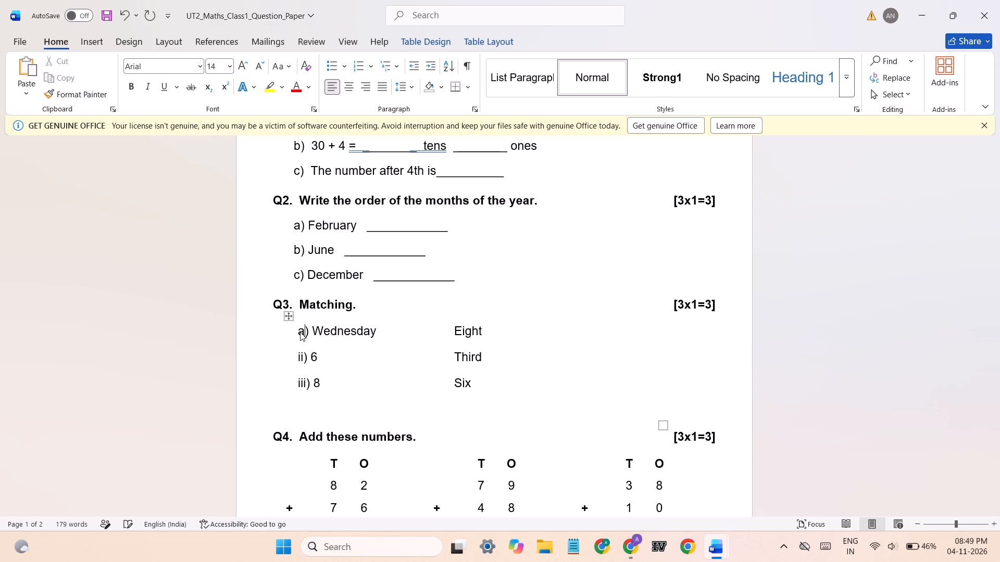
{"action": "key", "text": "Down"}
{"action": "key", "text": "BackSpace"}
{"action": "key", "text": "BackSpace"}
{"action": "key", "text": "b"}
{"action": "key", "text": "Down"}
{"action": "key", "text": "Down"}
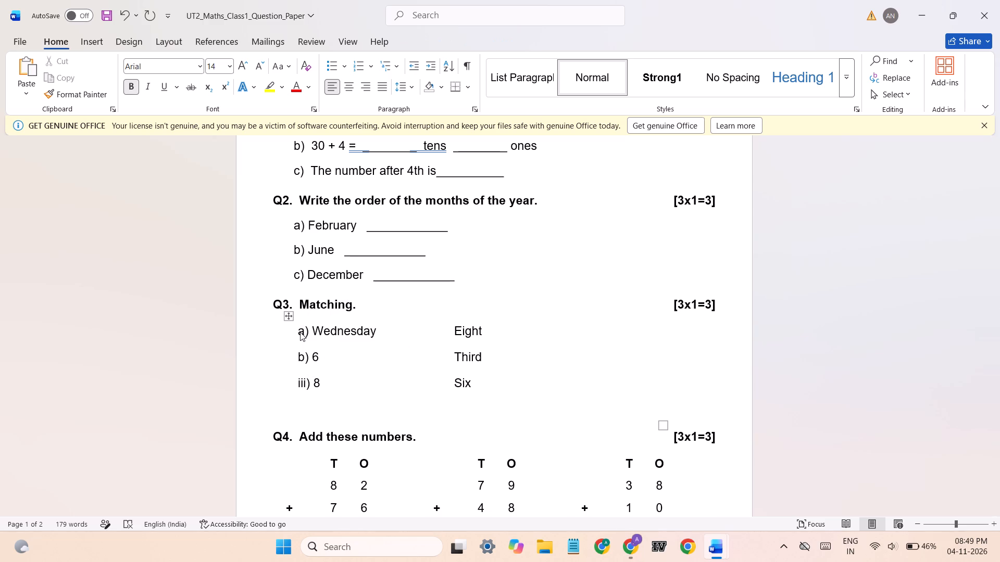
{"action": "key", "text": "Up"}
{"action": "key", "text": "BackSpace"}
{"action": "key", "text": "BackSpace"}
{"action": "key", "text": "BackSpace"}
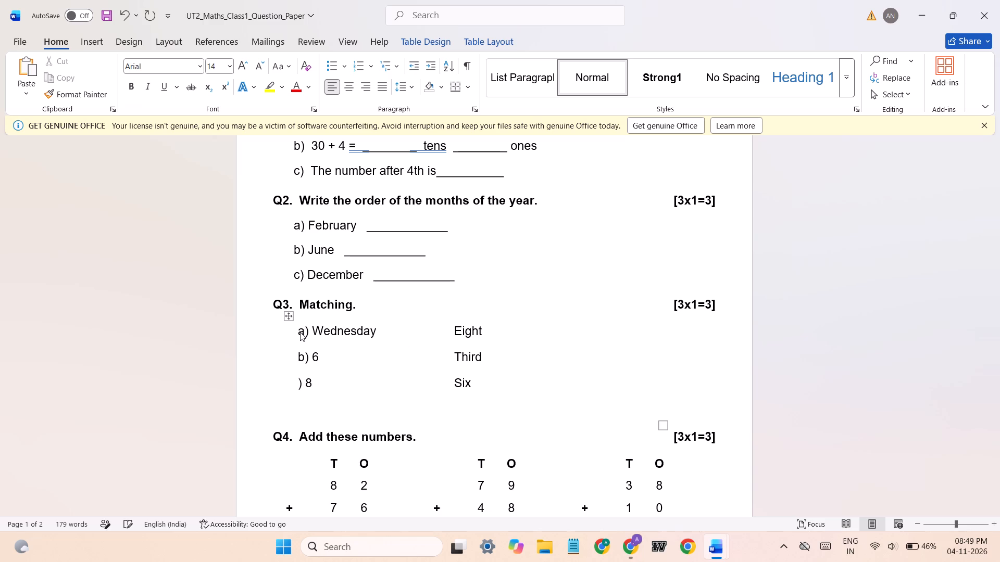
{"action": "key", "text": "c"}
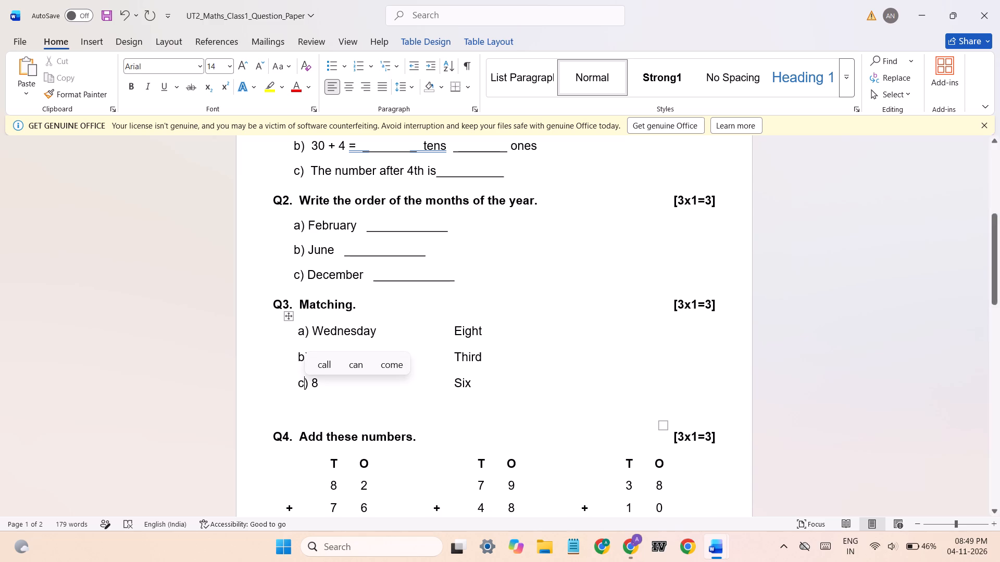
{"action": "left_click", "coordinate": [298, 379]}
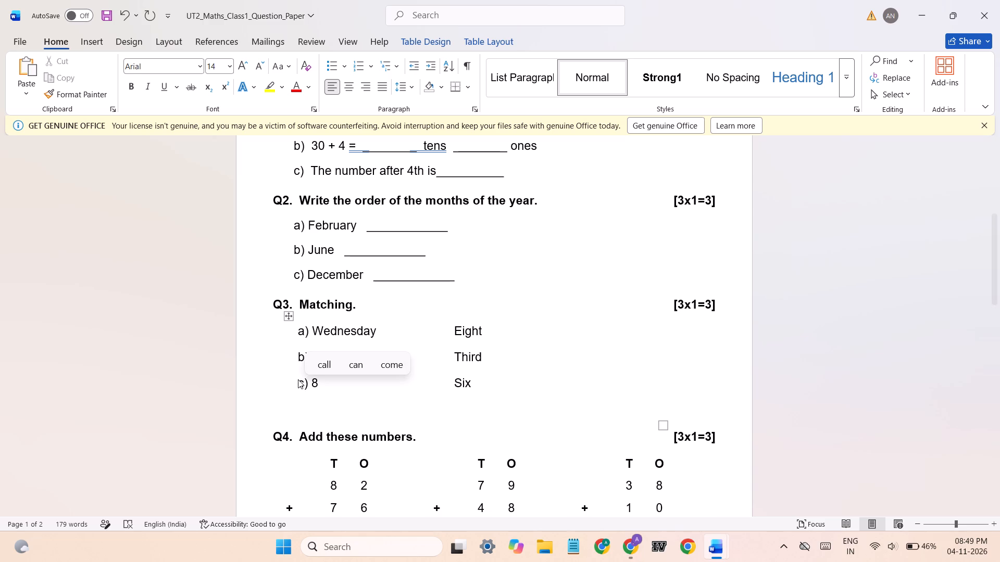
{"action": "left_click", "coordinate": [304, 328]}
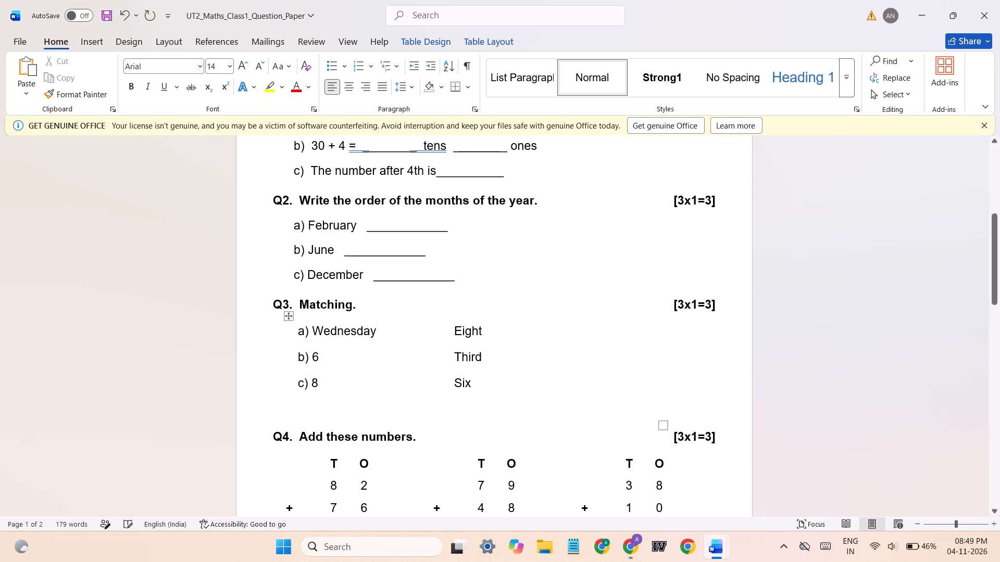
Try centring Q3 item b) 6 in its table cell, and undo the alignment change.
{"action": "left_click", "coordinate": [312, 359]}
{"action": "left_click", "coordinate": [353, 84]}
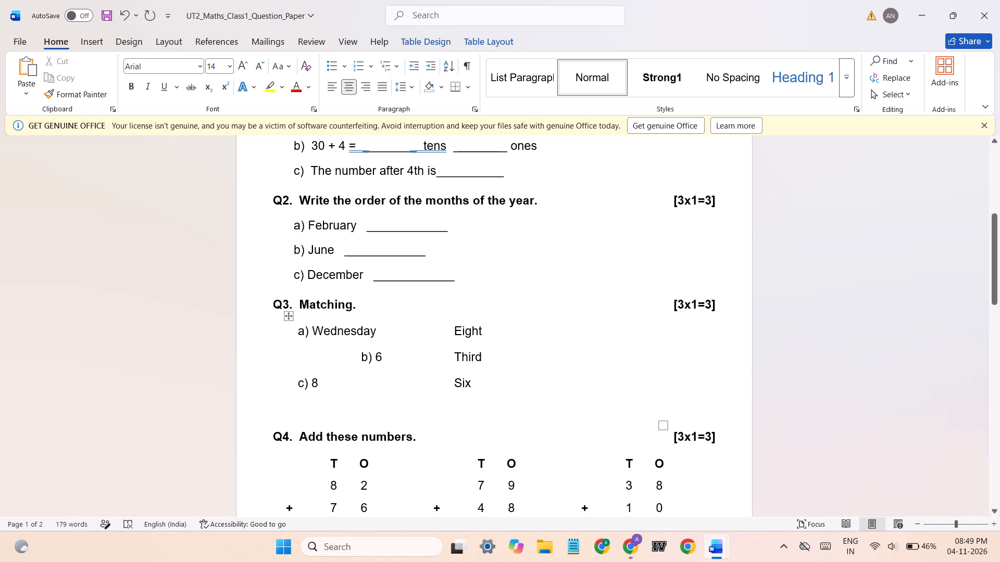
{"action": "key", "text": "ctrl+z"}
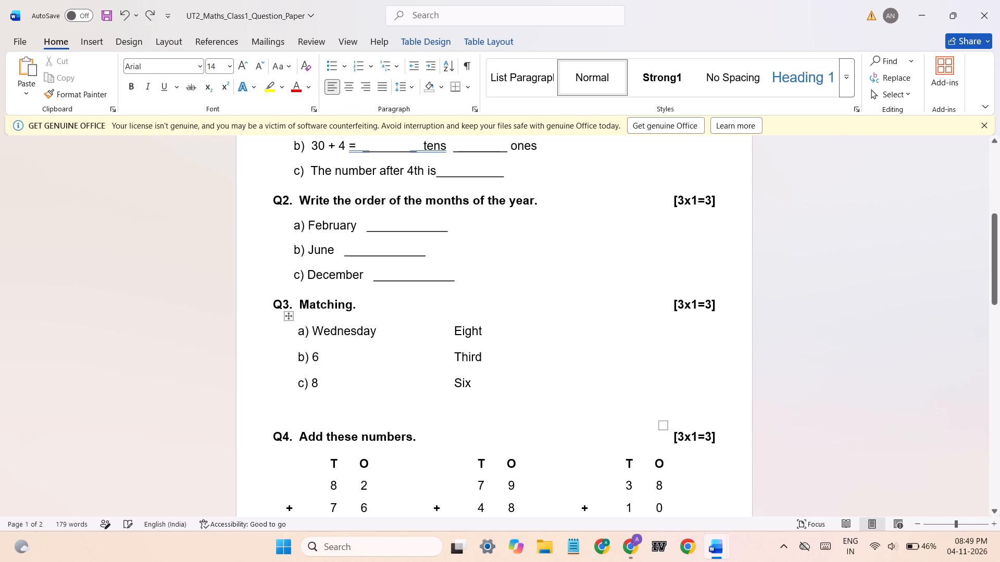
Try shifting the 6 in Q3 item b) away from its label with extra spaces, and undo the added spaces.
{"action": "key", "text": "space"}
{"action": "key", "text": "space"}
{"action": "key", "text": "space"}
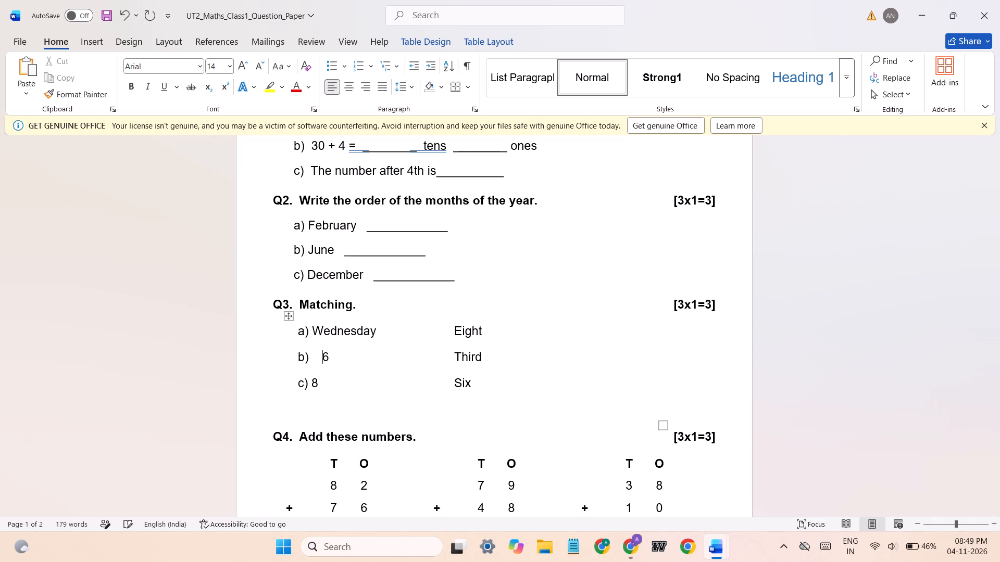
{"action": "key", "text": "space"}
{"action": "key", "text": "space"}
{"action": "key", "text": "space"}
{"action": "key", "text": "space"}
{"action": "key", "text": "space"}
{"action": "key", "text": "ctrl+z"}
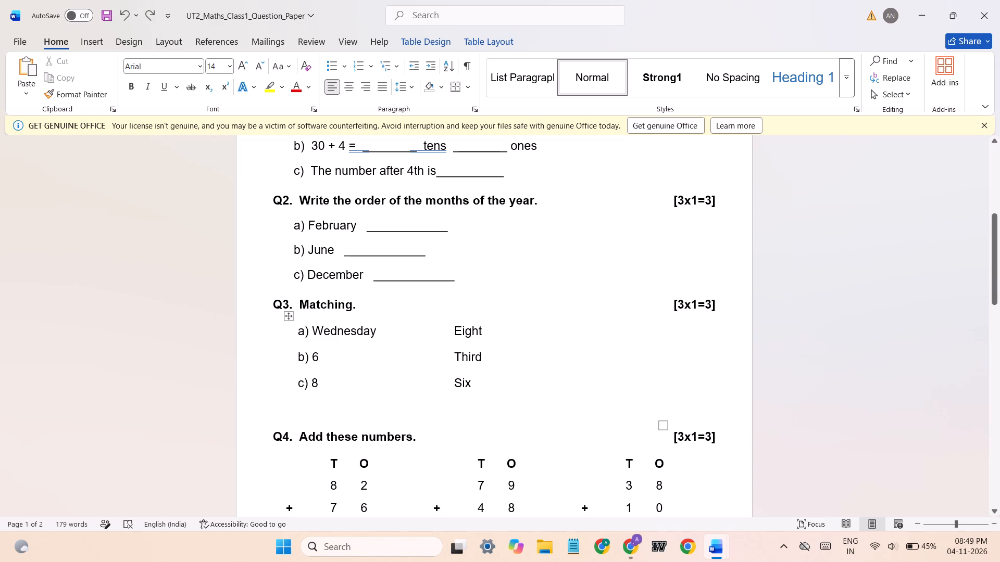
Widen the Q3 matching table slightly by resizing it from its corner, and save the document.
{"action": "scroll", "coordinate": [397, 437], "scroll_direction": "down", "scroll_amount": 2}
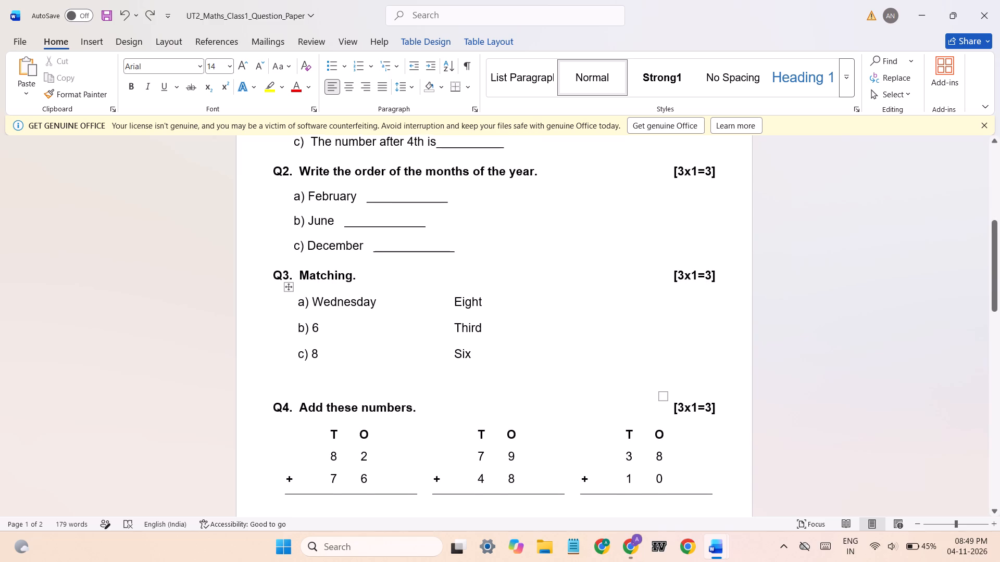
{"action": "scroll", "coordinate": [397, 437], "scroll_direction": "down", "scroll_amount": 2}
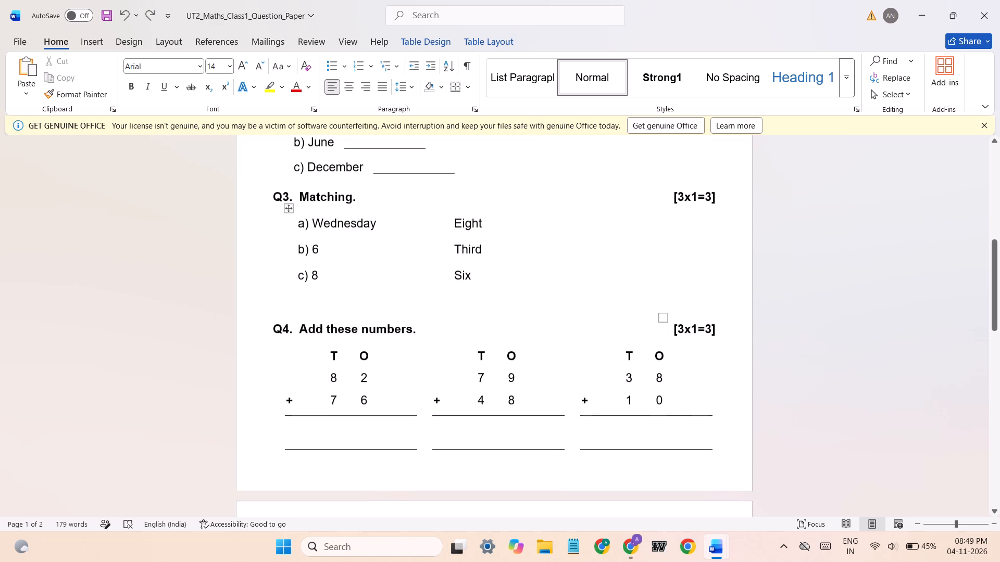
{"action": "left_click", "coordinate": [665, 319]}
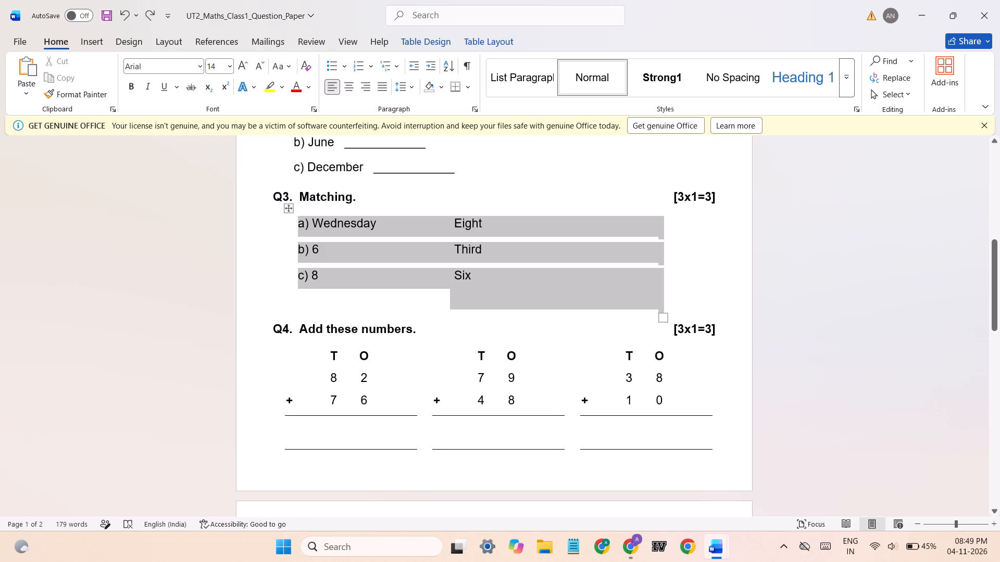
{"action": "left_click_drag", "start_coordinate": [665, 319], "coordinate": [664, 309]}
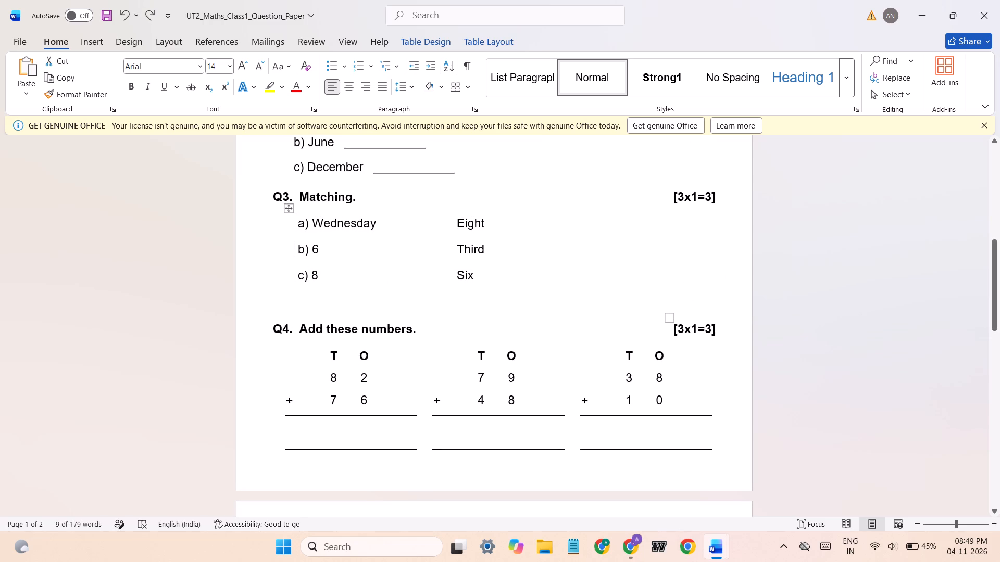
{"action": "left_click", "coordinate": [489, 340]}
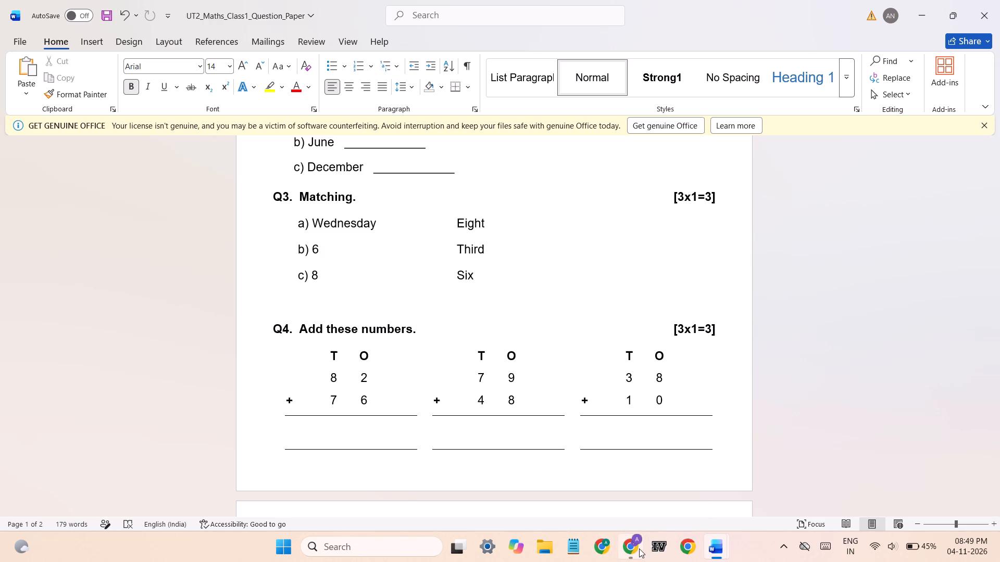
{"action": "left_click", "coordinate": [99, 9]}
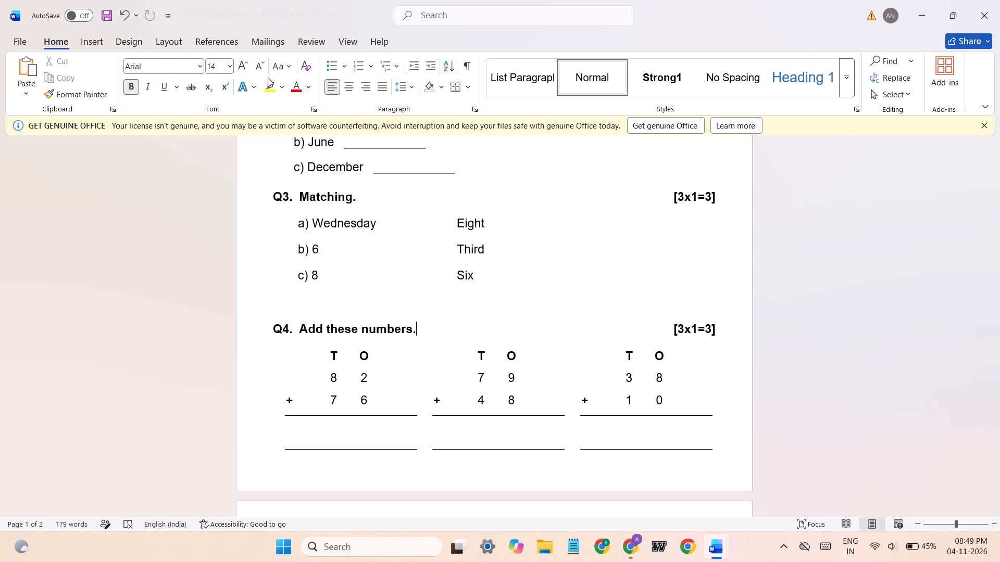